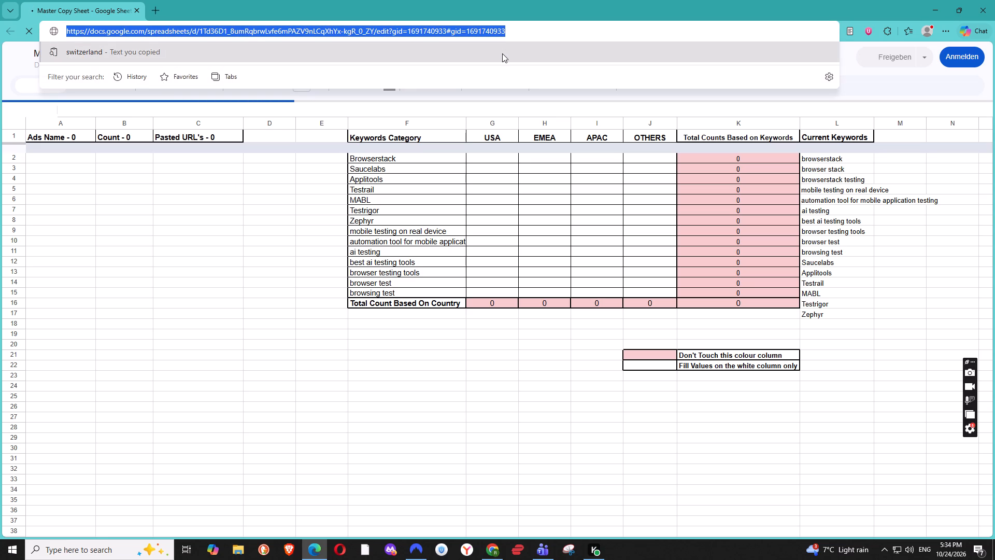
# Copy the web address of the Master Copy Sheet spreadsheet.
pyautogui.hotkey('ctrl', 'c')
pyautogui.hotkey('ctrl', 'c')
pyautogui.hotkey('ctrl', 'c')
pyautogui.hotkey('ctrl', 'c')
pyautogui.hotkey('ctrl', 'c')
pyautogui.hotkey('ctrl', 'c')
pyautogui.hotkey('ctrl', 'c')
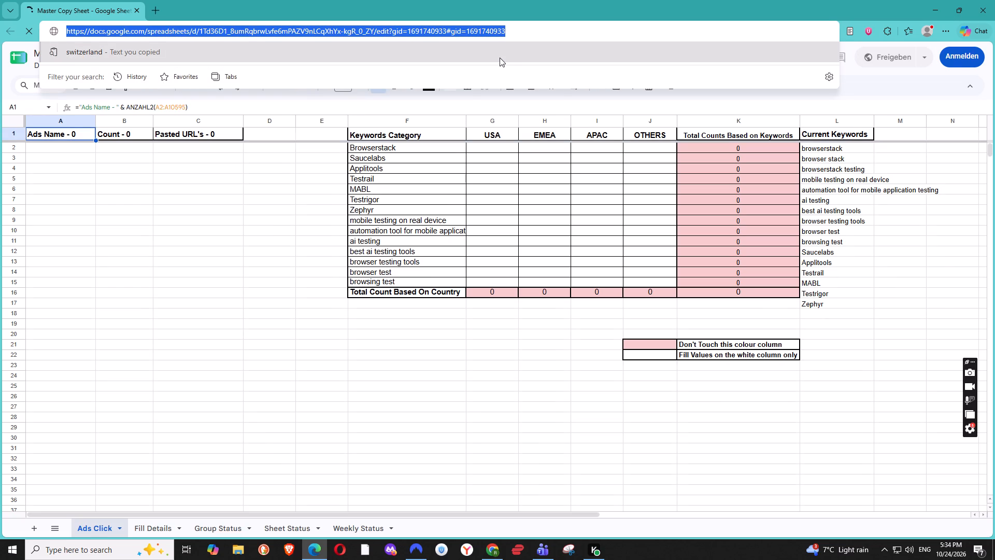
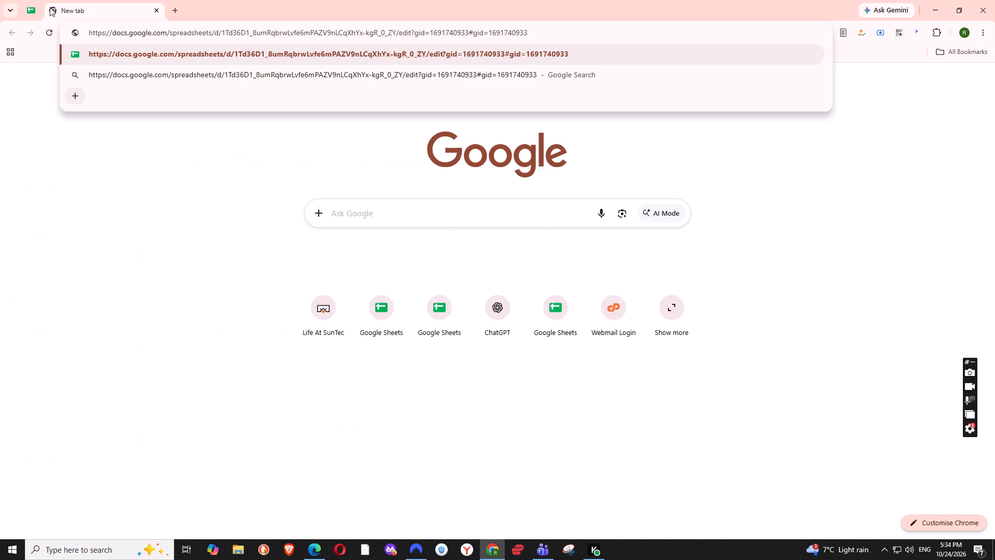
# Open the Master Copy Sheet spreadsheet from its copied link and dismiss the signed-in account notice.
pyautogui.press('Return')
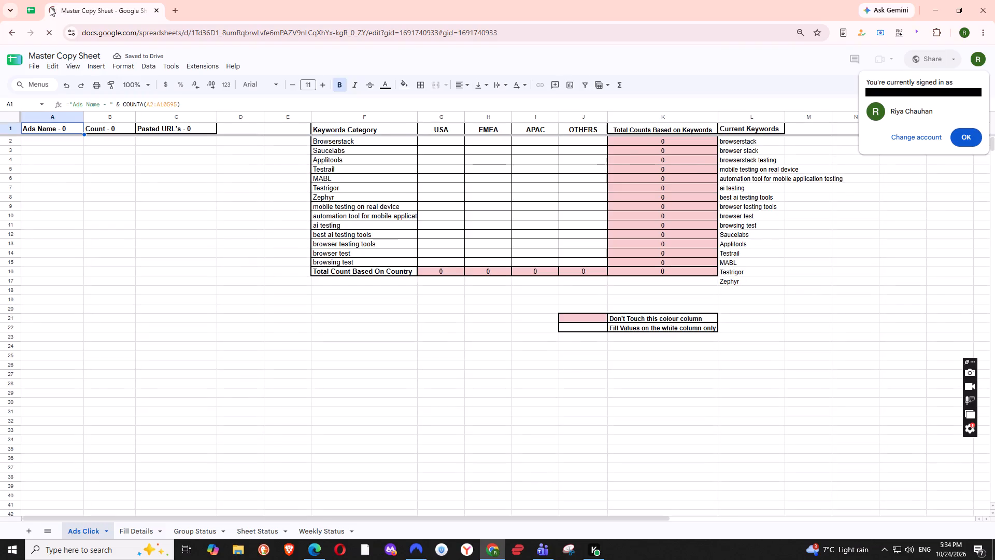
pyautogui.click(968, 135)
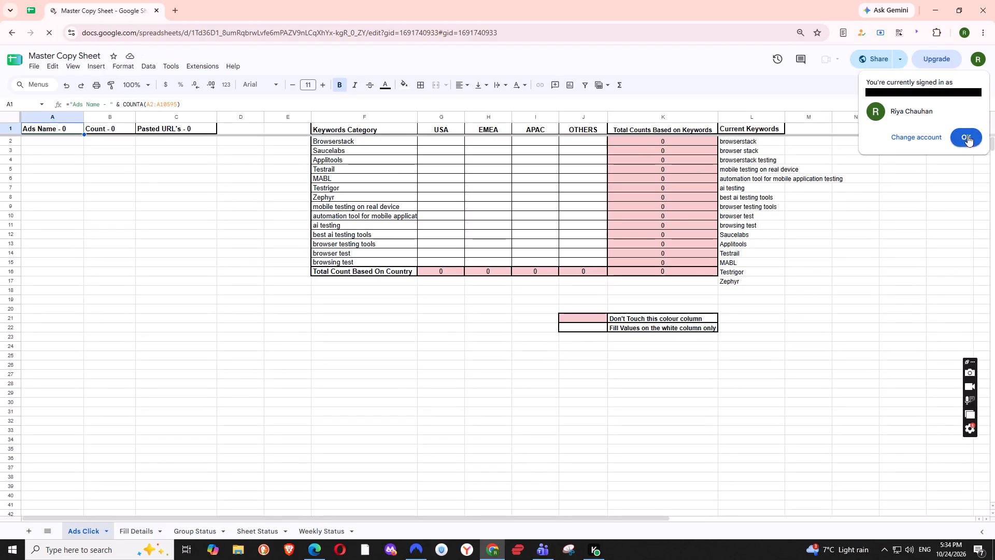
pyautogui.click(705, 345)
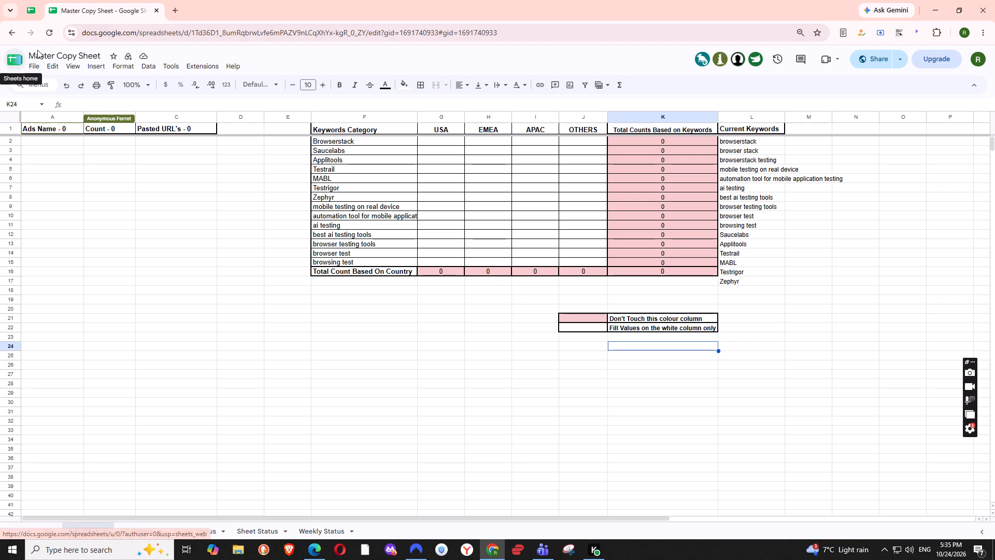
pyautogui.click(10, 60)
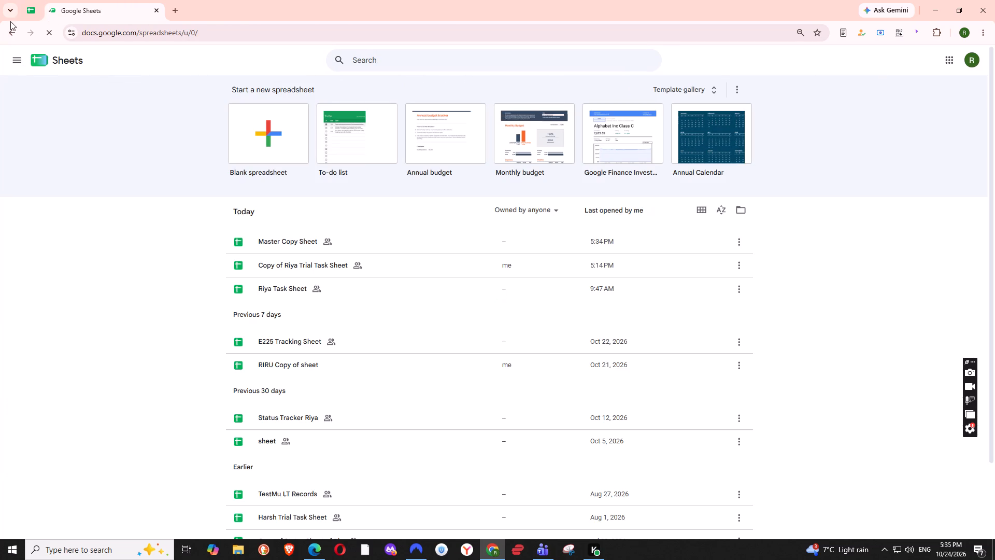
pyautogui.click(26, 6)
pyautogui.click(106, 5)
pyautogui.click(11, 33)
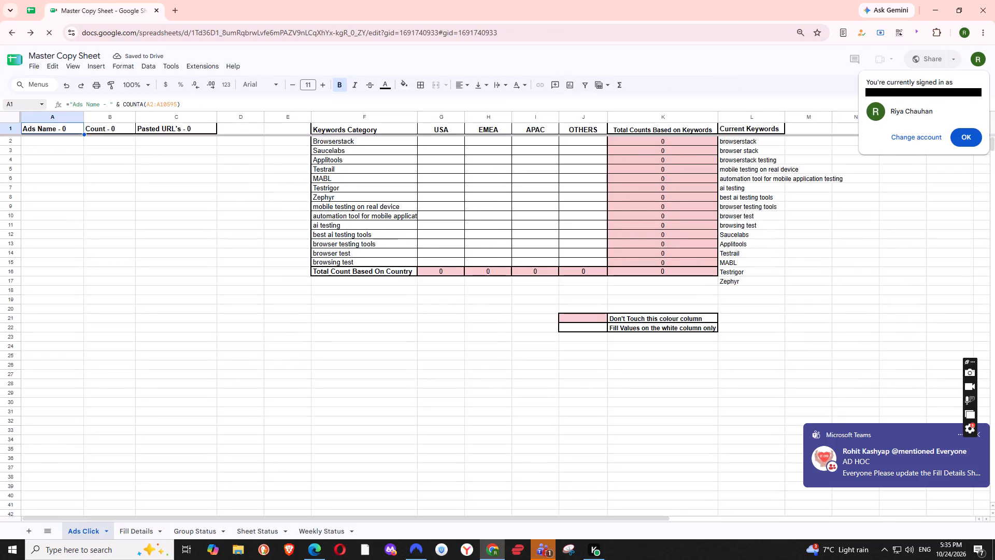
# Make a copy of the Master Copy Sheet spreadsheet in My Drive, keeping the suggested name and default options.
pyautogui.click(37, 66)
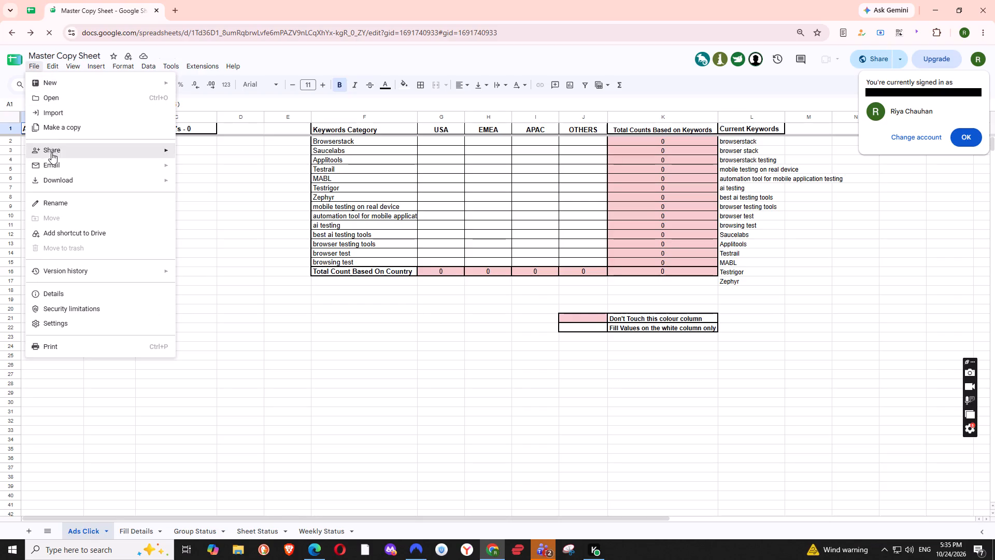
pyautogui.click(58, 127)
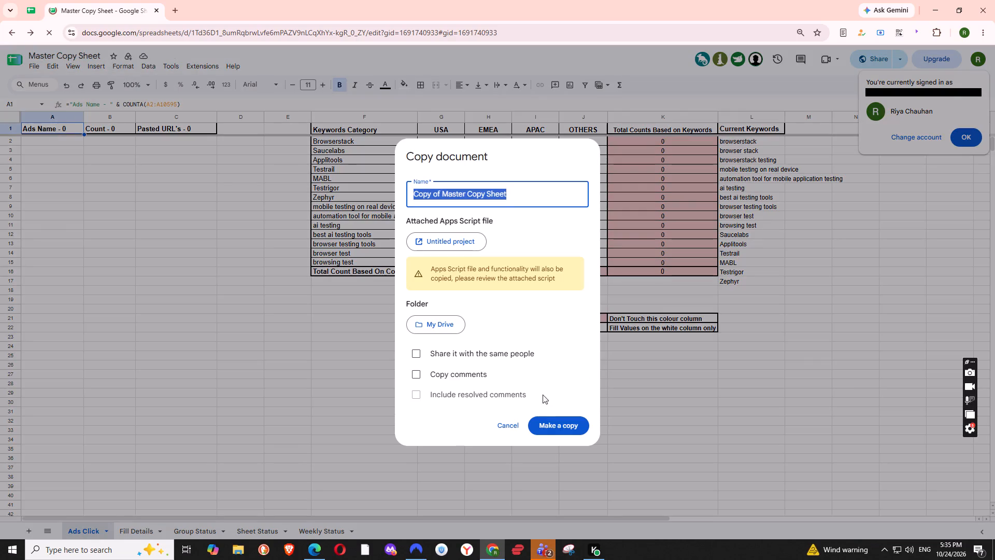
pyautogui.click(551, 424)
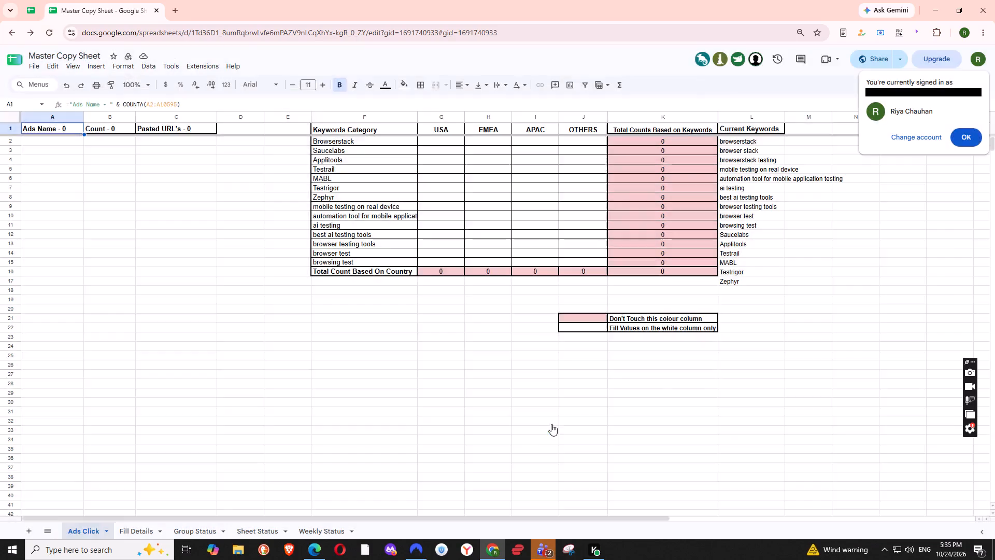
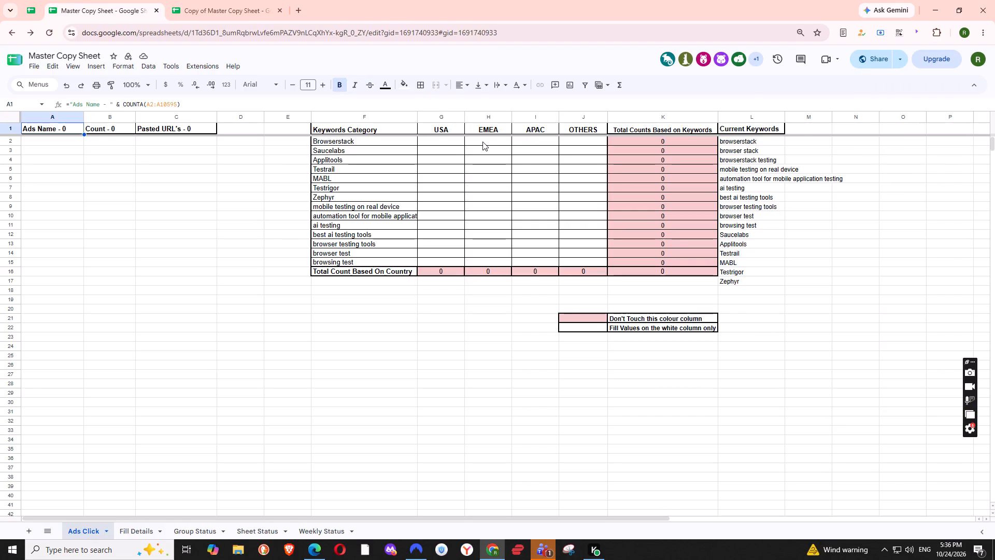
# Fill the Browserstack row of the Ads Click sheet with EMEA 10, USA 2 and APAC 2.
pyautogui.click(482, 142)
pyautogui.write('10')
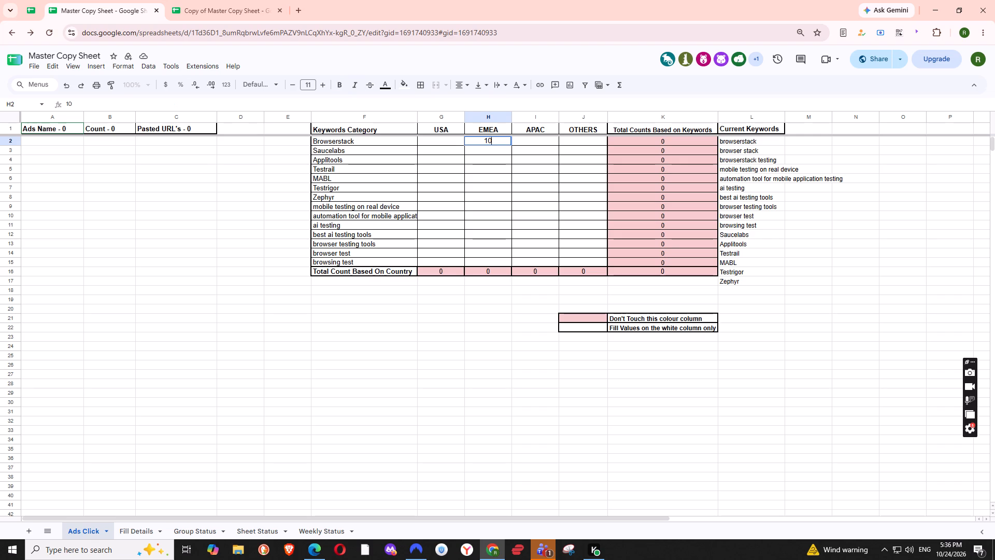
pyautogui.press('Left')
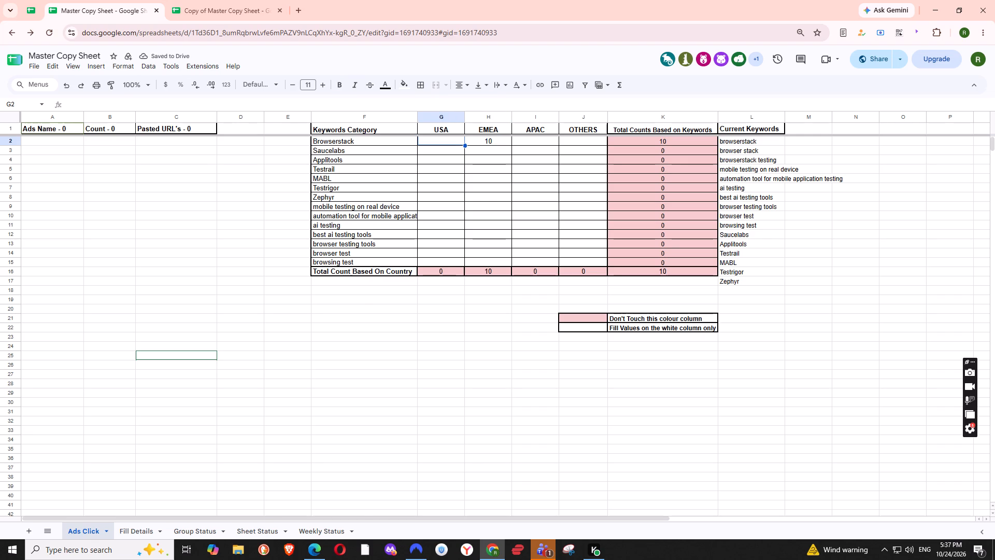
pyautogui.press('2')
pyautogui.press('Right')
pyautogui.press('Right')
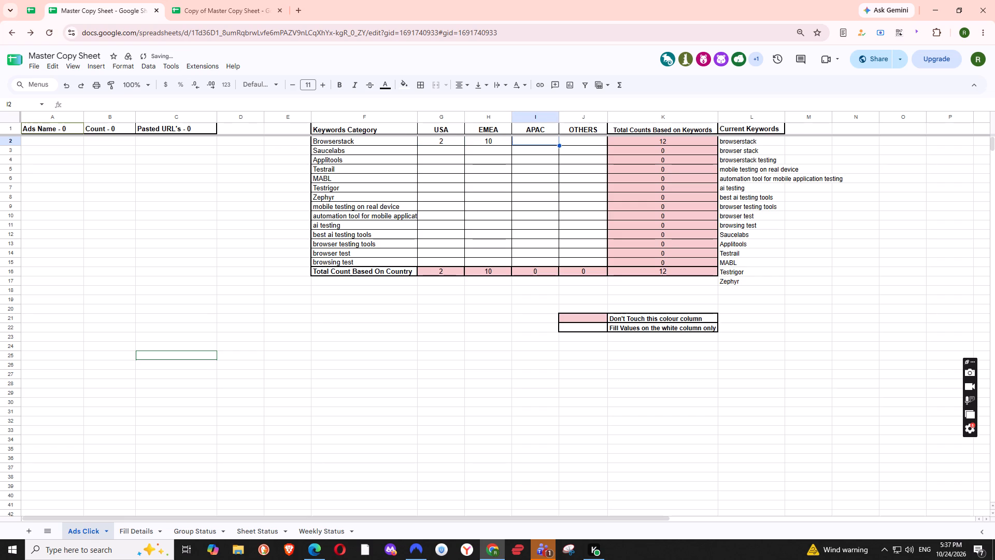
pyautogui.press('2')
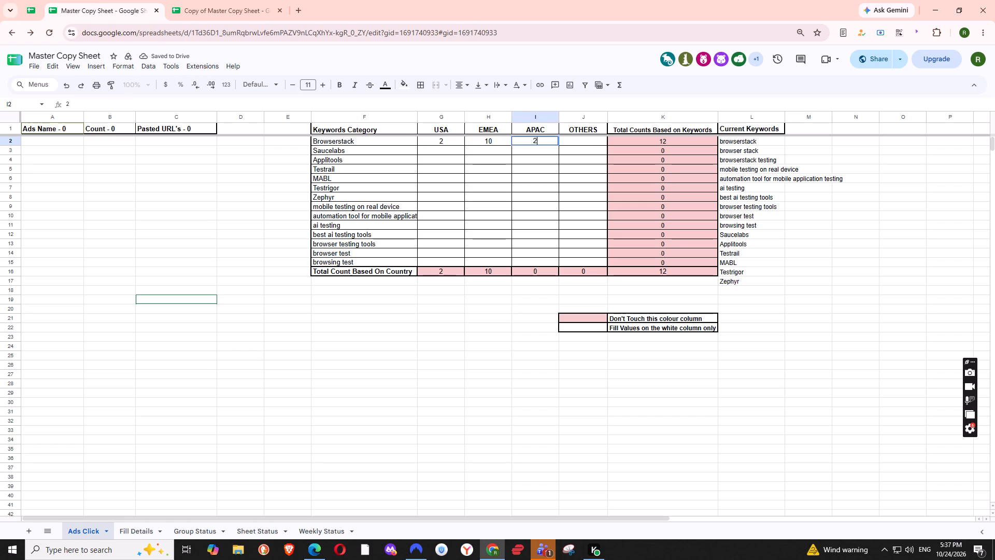
pyautogui.press('Down')
# Enter 5 as the EMEA count in the Saucelabs row.
pyautogui.press('Left')
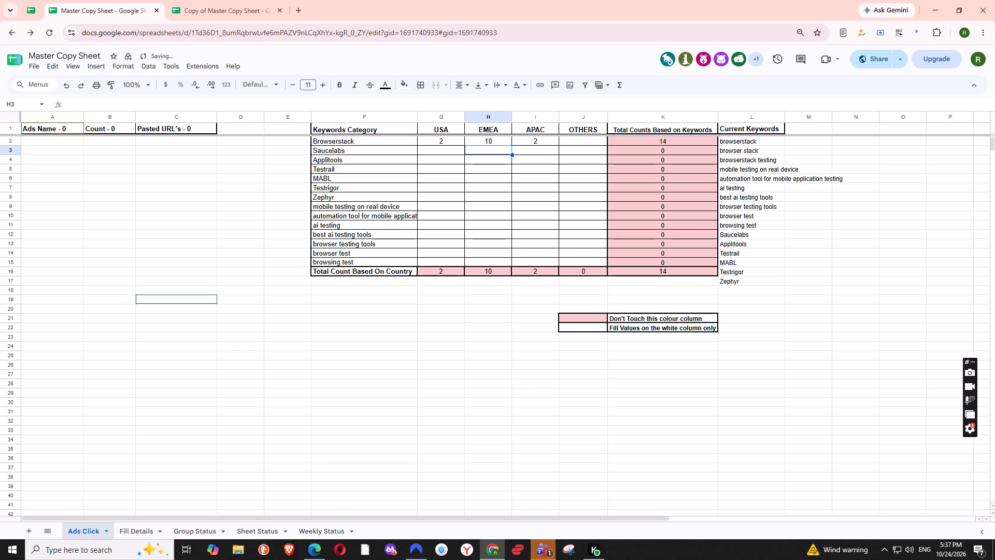
pyautogui.press('5')
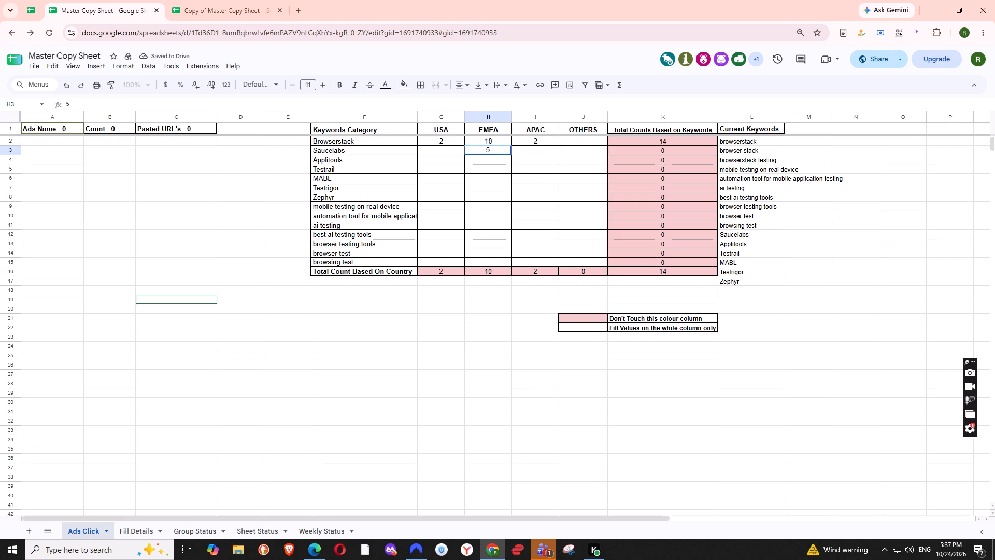
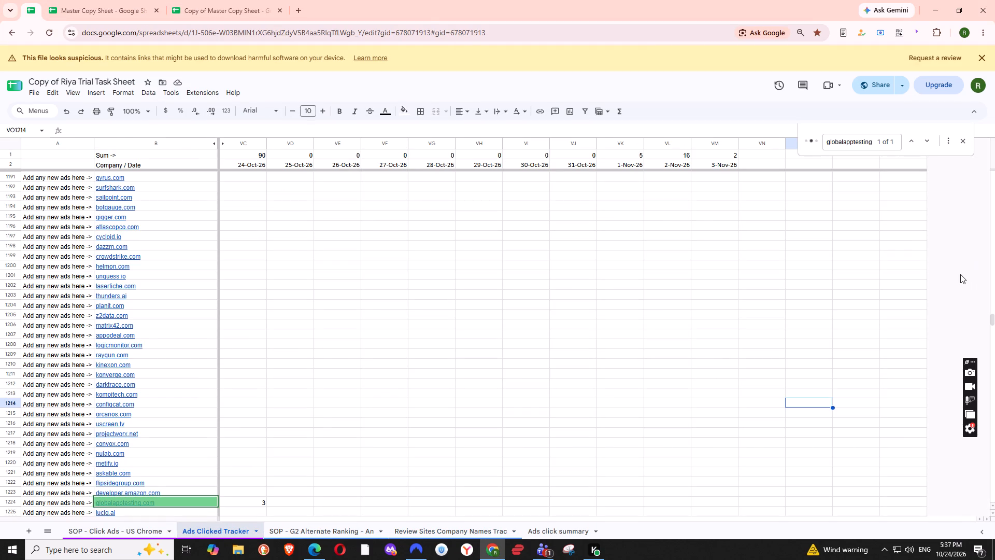
# Close the find search and examine the keyword and country counts near the top of the Ads Clicked Tracker sheet.
pyautogui.click(358, 430)
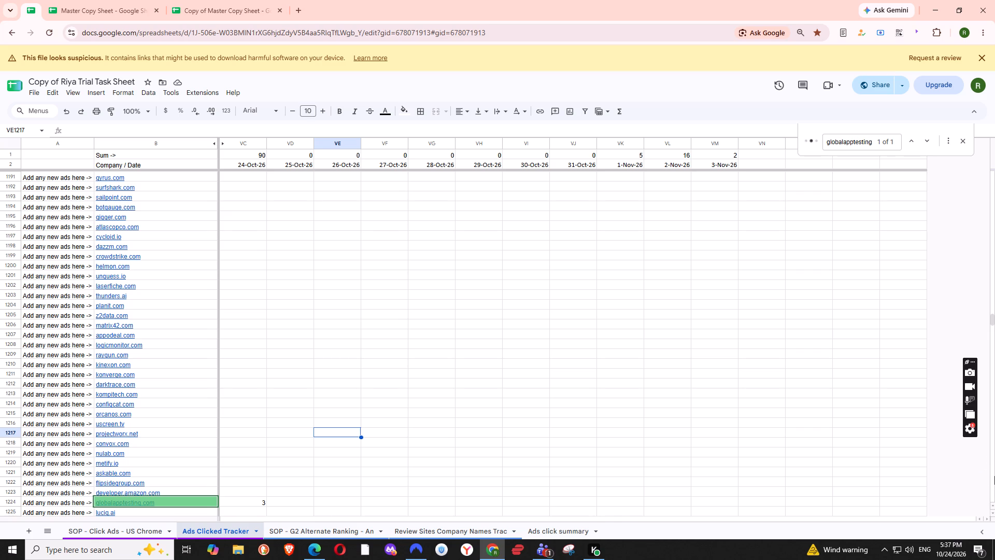
pyautogui.moveTo(994, 316); pyautogui.dragTo(985, 214)
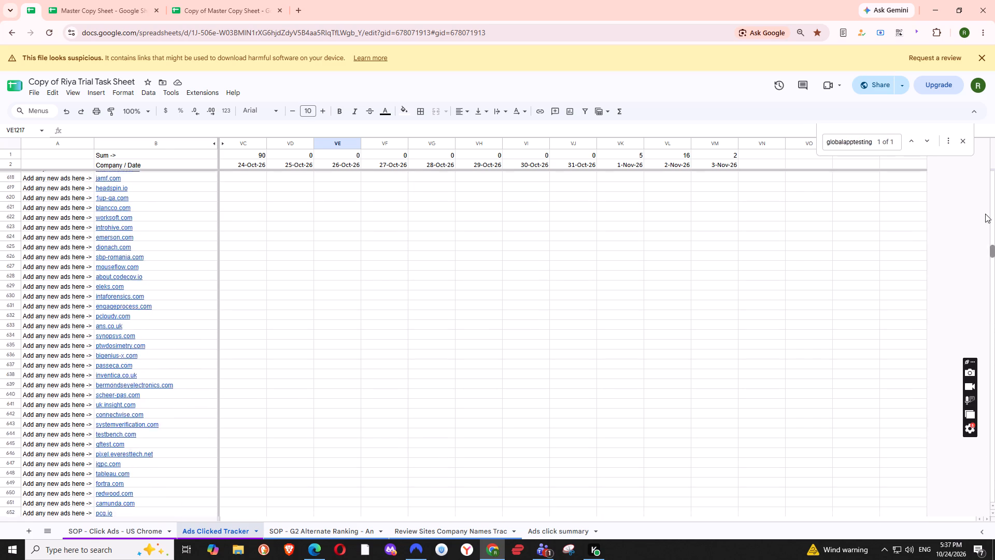
pyautogui.moveTo(985, 214); pyautogui.dragTo(978, 136)
pyautogui.click(960, 138)
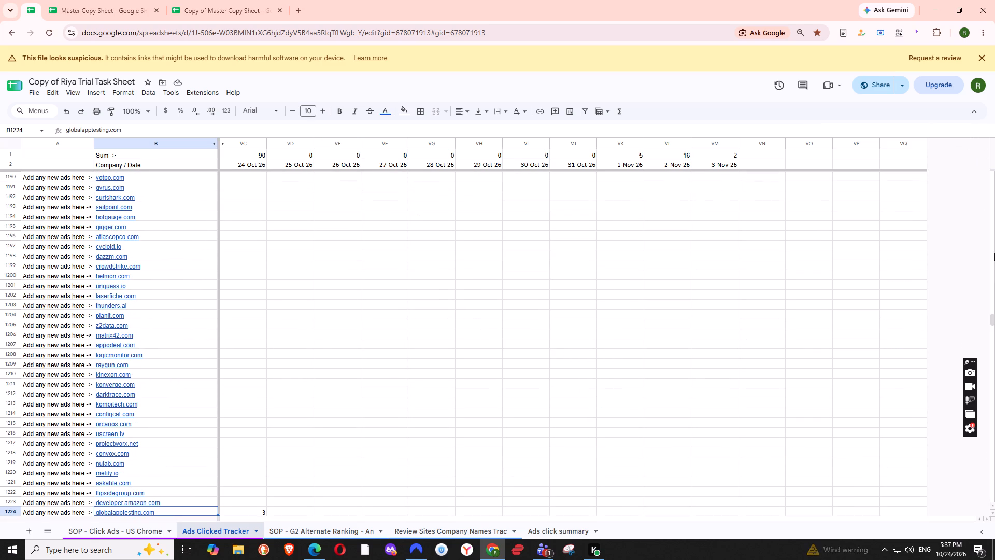
pyautogui.moveTo(992, 318); pyautogui.dragTo(986, 162)
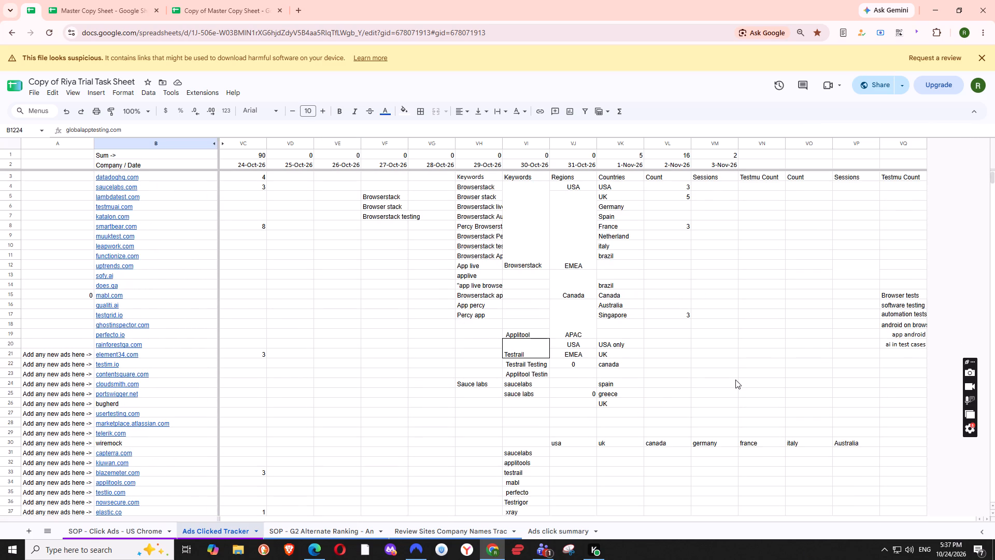
pyautogui.scroll(-3, 652, 430)
pyautogui.scroll(-1, 626, 478)
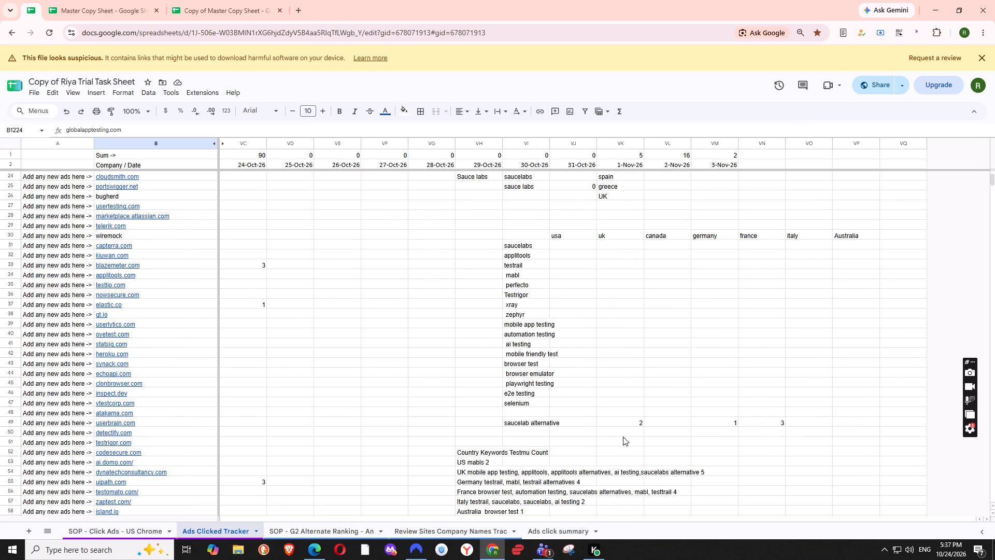
pyautogui.click(621, 407)
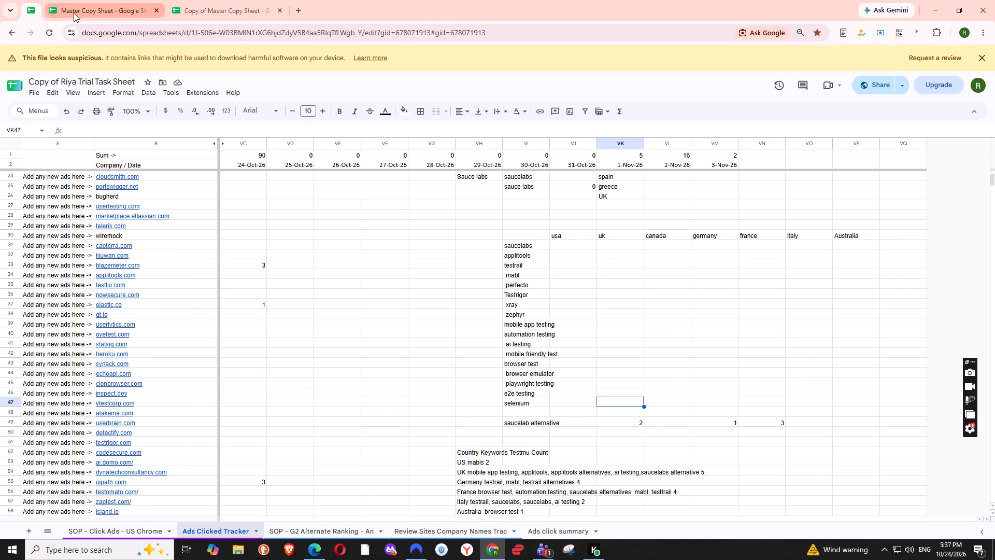
# Transfer the Browserstack and Saucelabs USA, EMEA and APAC counts from Master Copy Sheet into the same cells of Copy of Master Copy Sheet.
pyautogui.click(193, 0)
pyautogui.scroll(5, 535, 360)
pyautogui.scroll(4, 612, 272)
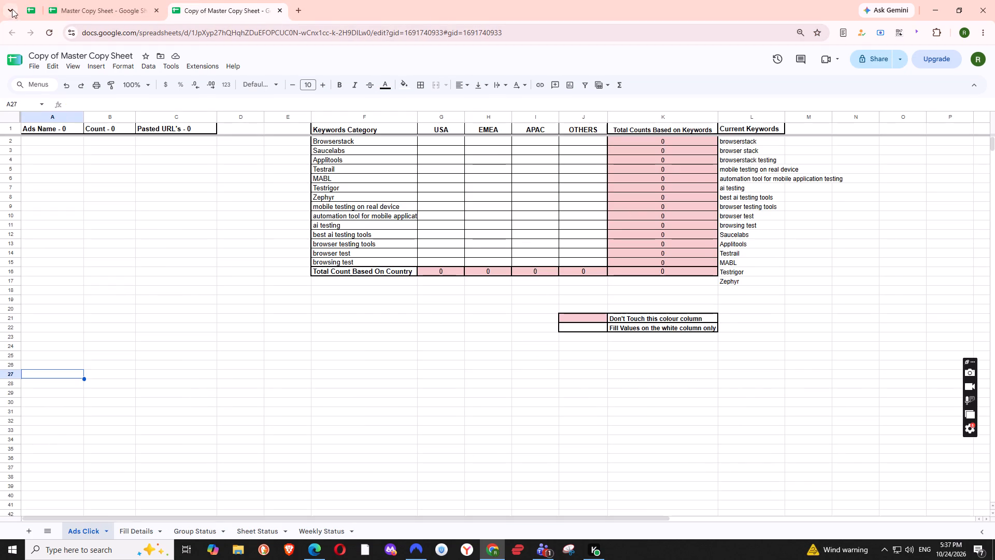
pyautogui.click(114, 4)
pyautogui.moveTo(443, 138); pyautogui.dragTo(495, 156)
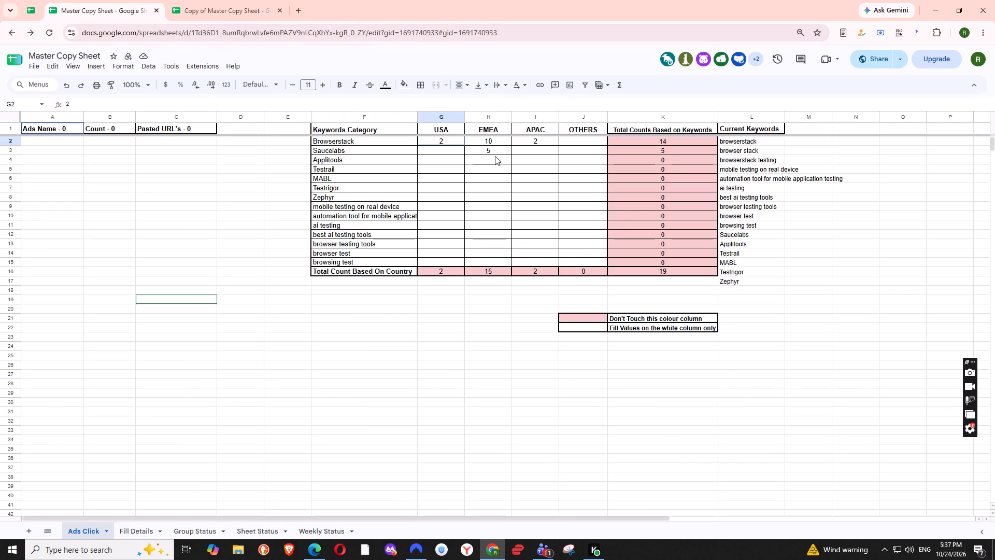
pyautogui.moveTo(495, 156); pyautogui.dragTo(538, 151)
pyautogui.hotkey('ctrl', 'x')
pyautogui.hotkey('ctrl', 'x')
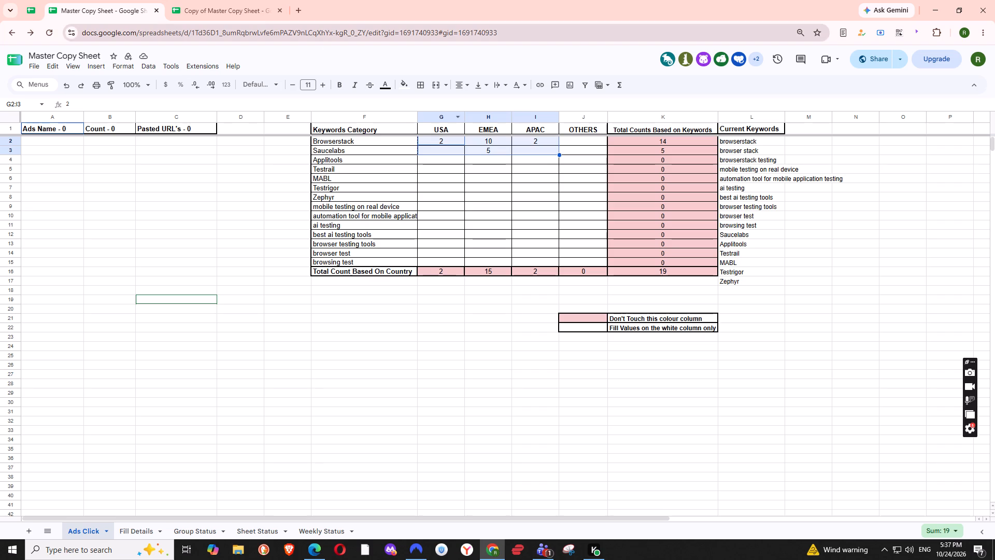
pyautogui.hotkey('ctrl', 'x')
pyautogui.hotkey('ctrl', 'x')
pyautogui.hotkey('ctrl', 'x')
pyautogui.keyDown('ctrl'); pyautogui.click(222, 9); pyautogui.keyUp('ctrl')
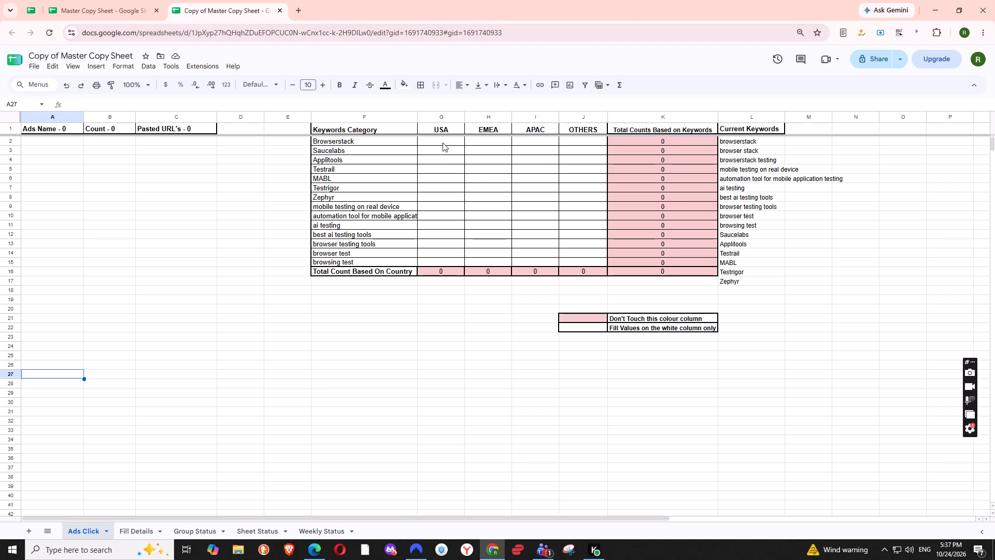
pyautogui.click(443, 143)
pyautogui.hotkey('ctrl', 'v')
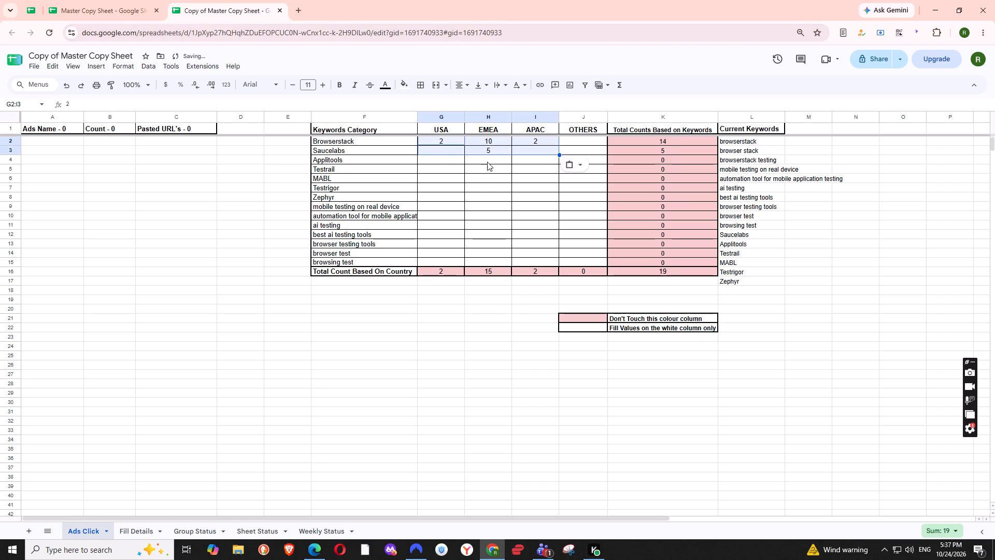
# Set the EMEA counts to 4 for Saucelabs and 1 for Applitools.
pyautogui.click(490, 159)
pyautogui.click(489, 155)
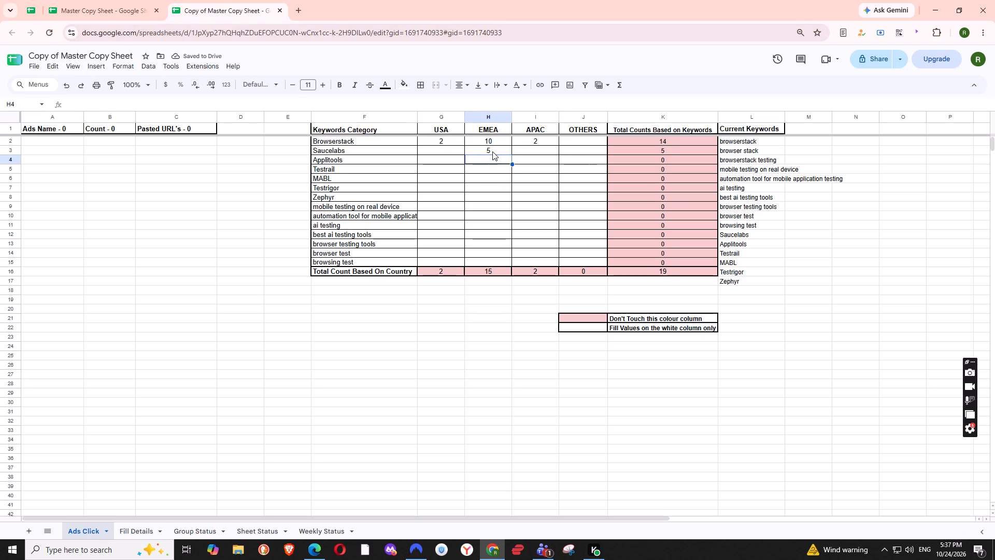
pyautogui.click(493, 149)
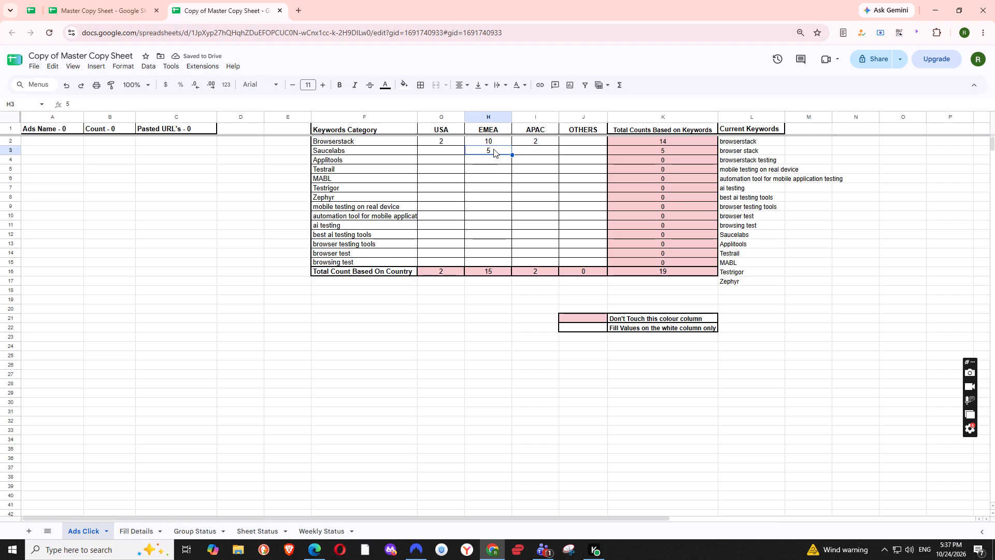
pyautogui.press('4')
pyautogui.click(486, 155)
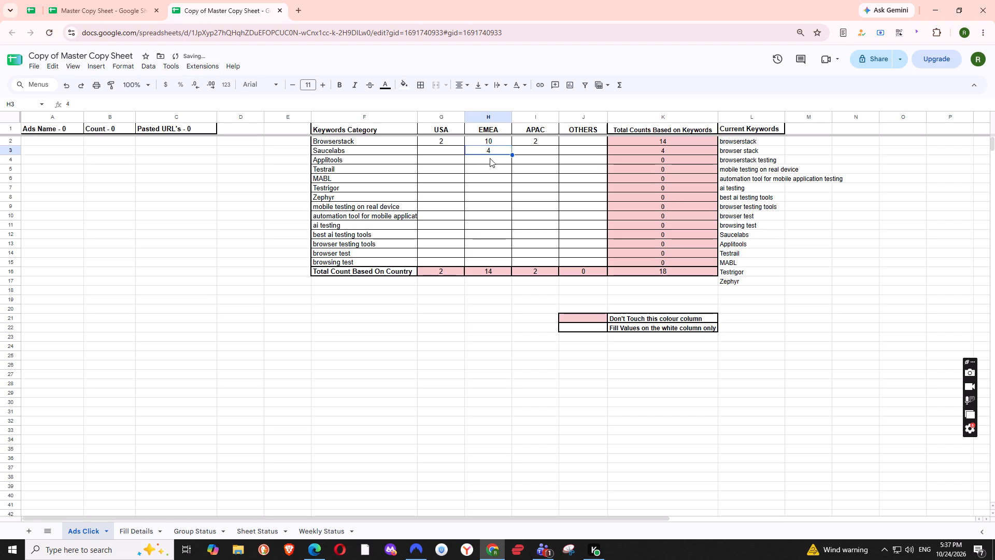
pyautogui.click(491, 159)
pyautogui.press('1')
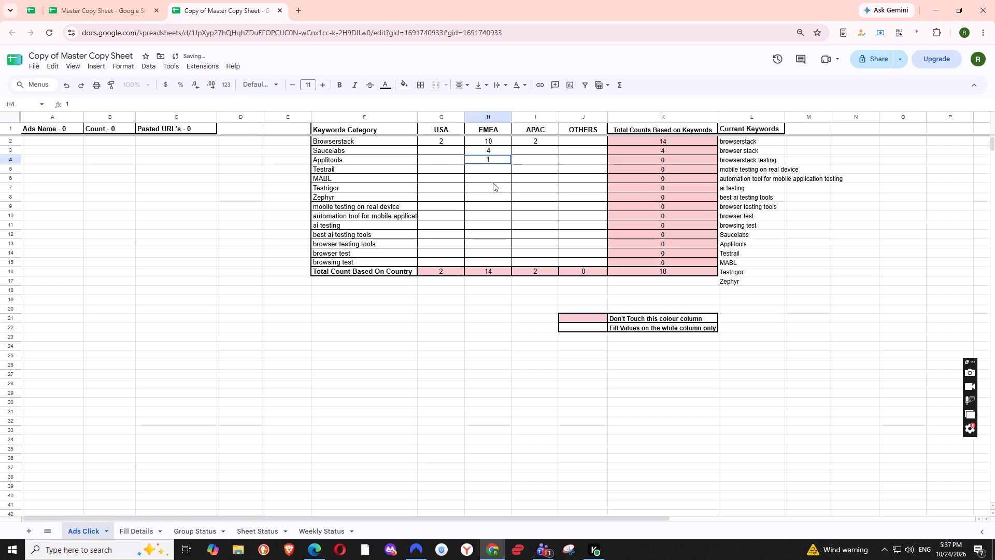
pyautogui.click(478, 207)
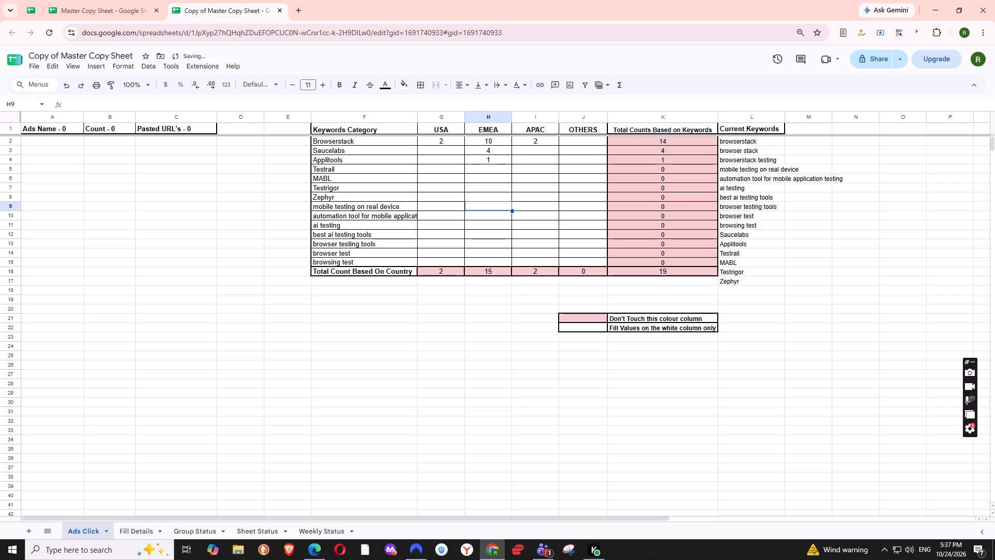
# Enter EMEA counts of 3 for the automation tool for mobile application testing row and 2 for mobile testing on real device.
pyautogui.click(489, 214)
pyautogui.press('3')
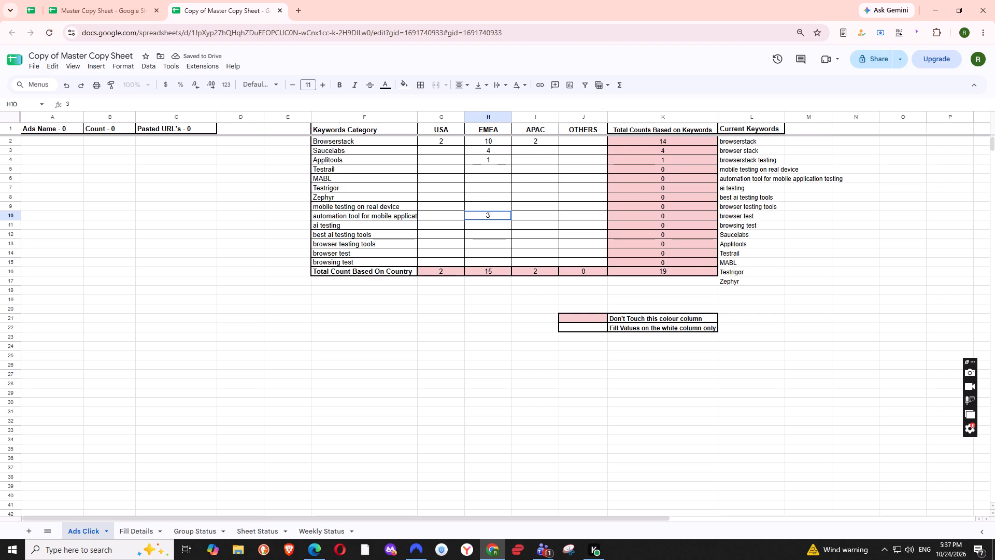
pyautogui.click(491, 206)
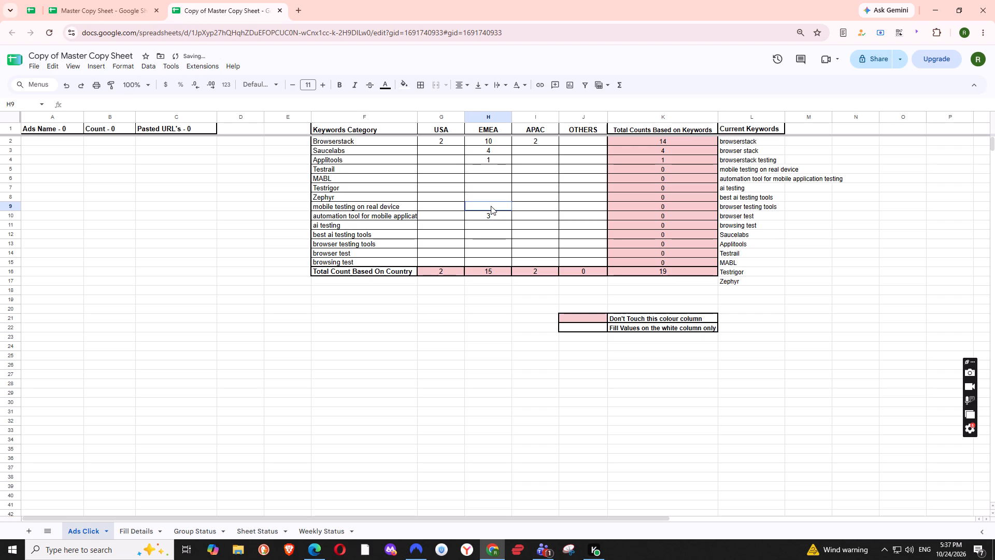
pyautogui.click(571, 235)
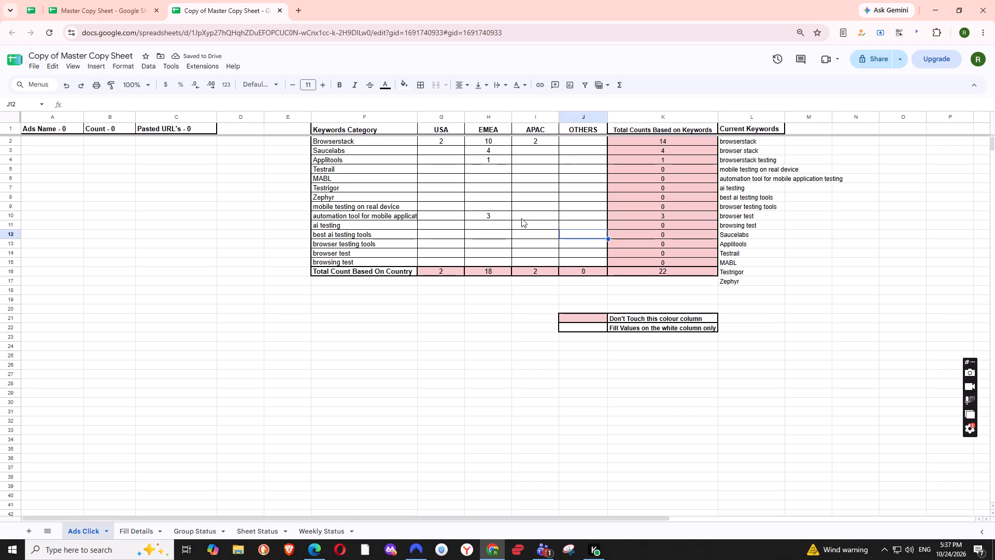
pyautogui.click(499, 203)
pyautogui.press('2')
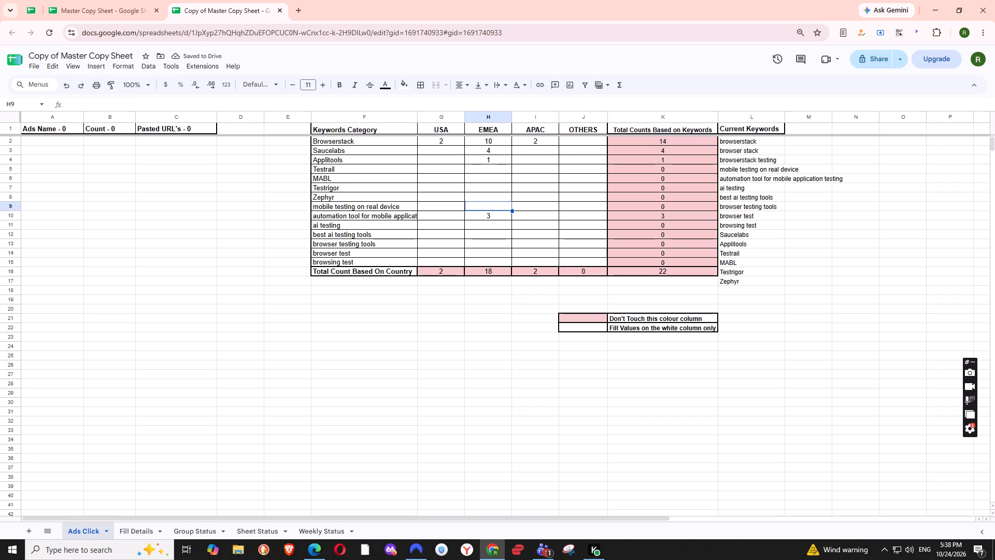
pyautogui.click(505, 232)
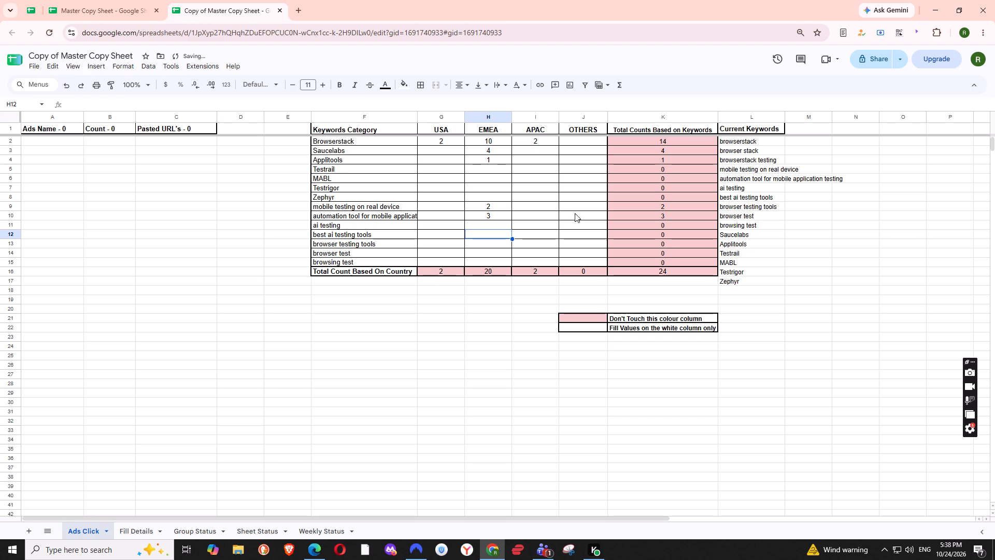
# Enter EMEA counts of 1 for ai testing and 2 for browser test.
pyautogui.click(486, 223)
pyautogui.press('1')
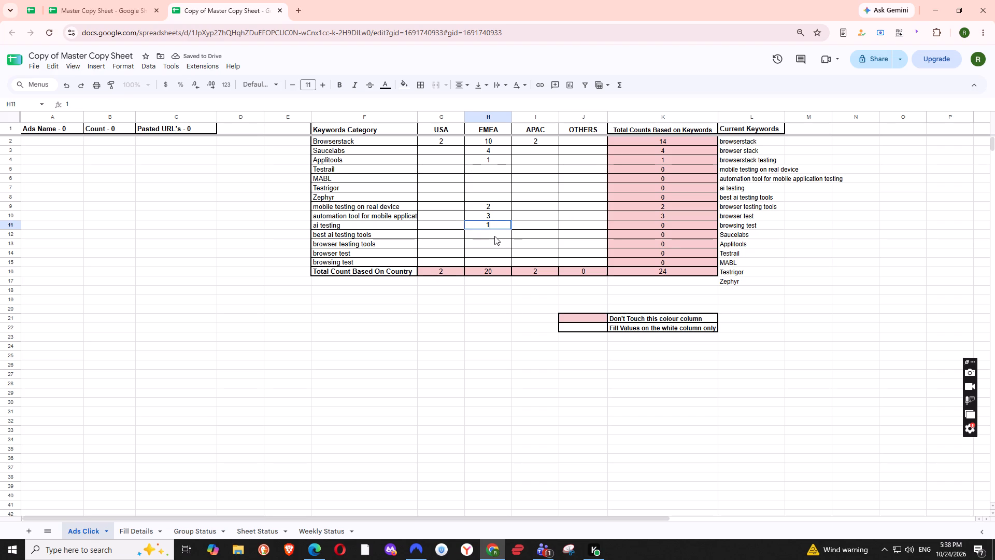
pyautogui.click(494, 236)
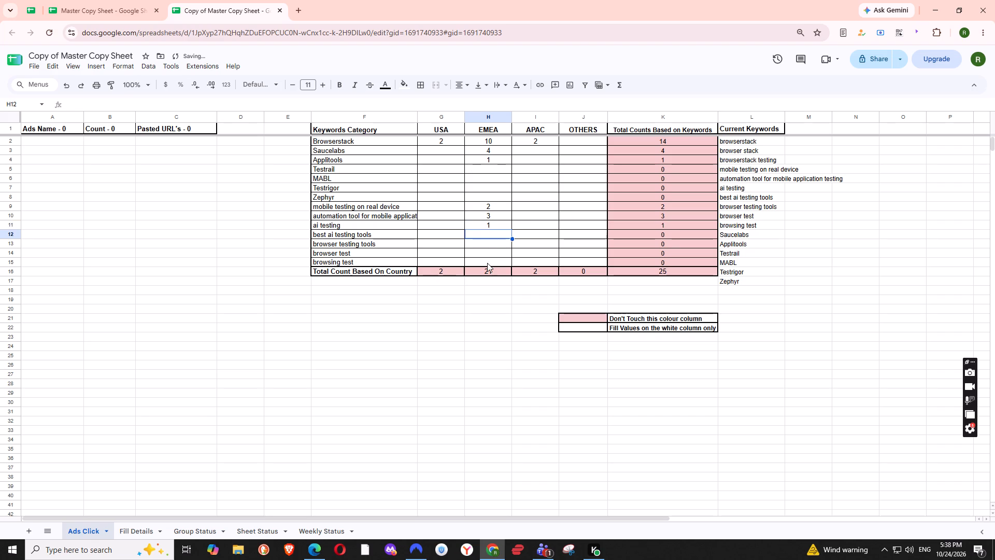
pyautogui.click(486, 254)
pyautogui.press('2')
pyautogui.click(575, 237)
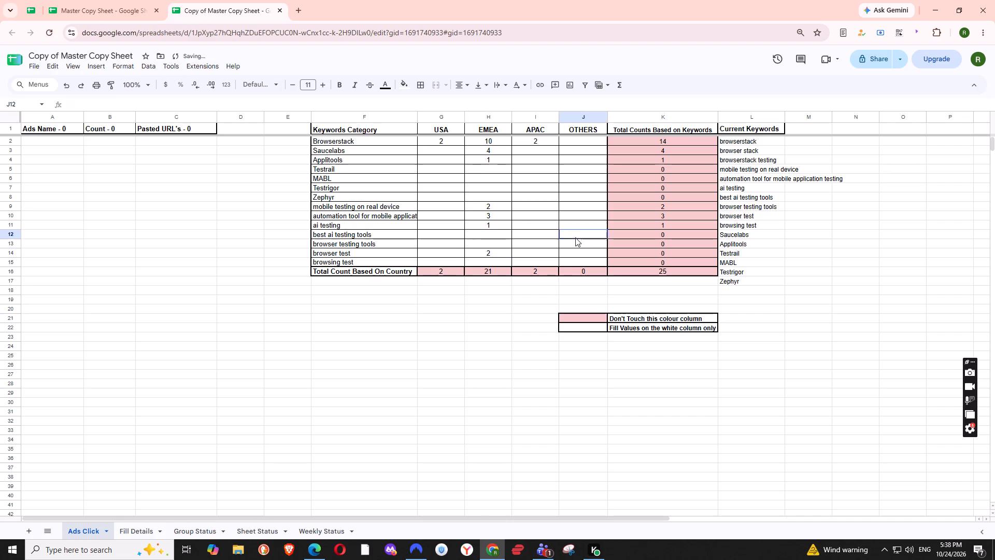
# Enter EMEA counts of 2 for Testrail and 1 for MABL.
pyautogui.click(485, 174)
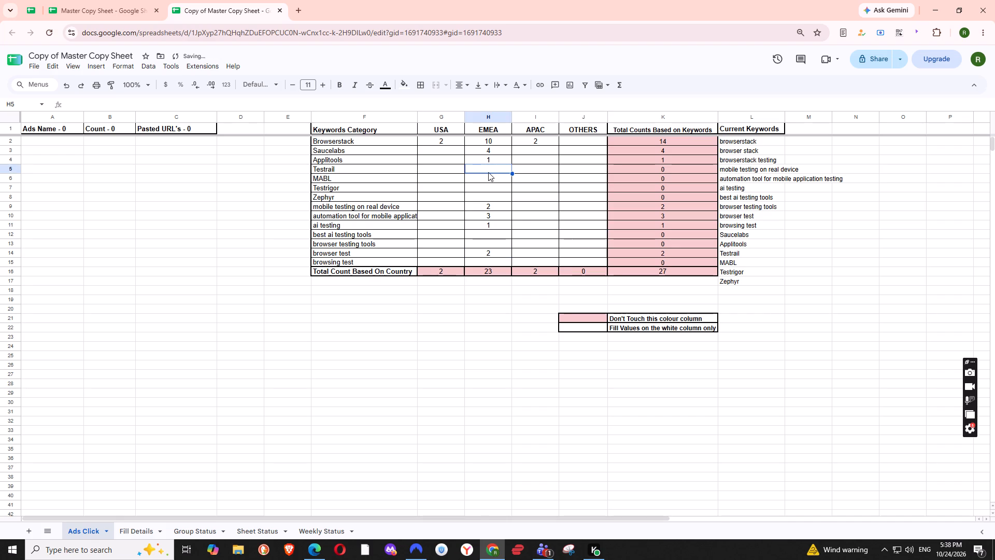
pyautogui.press('2')
pyautogui.click(507, 203)
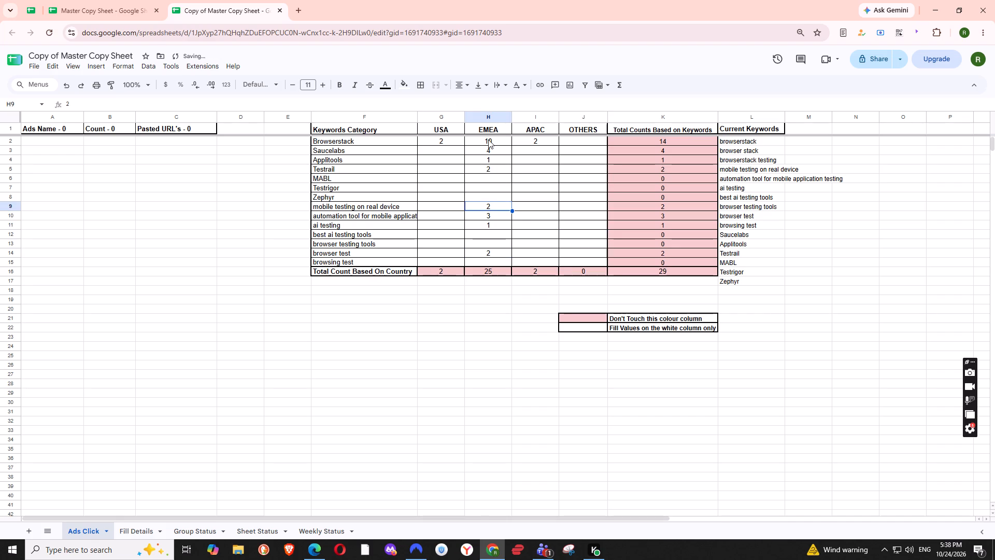
pyautogui.click(491, 179)
pyautogui.press('1')
pyautogui.click(533, 199)
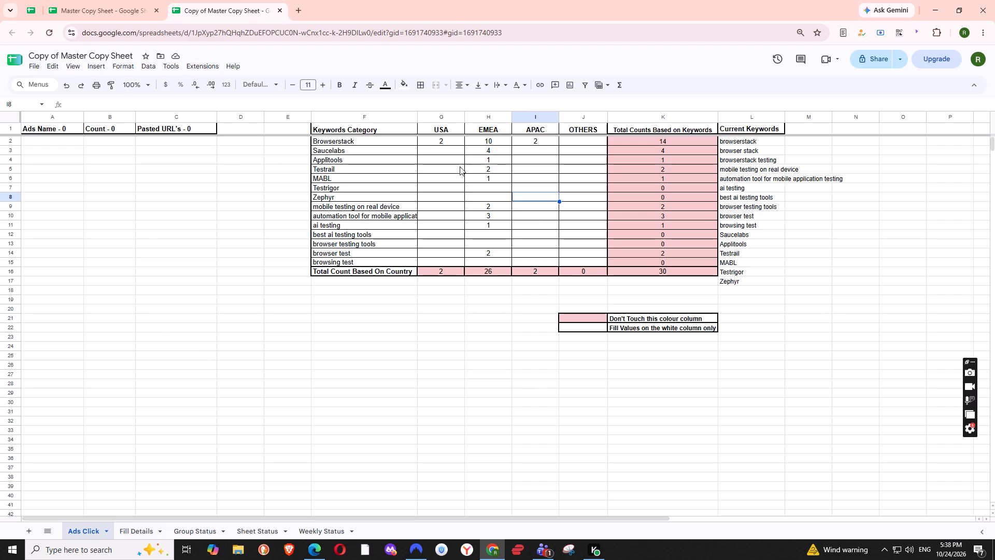
# Review the calculated figures on the Fill Details, Group Status and Sheet Status sheets, ending on Fill Details.
pyautogui.scroll(4, 148, 261)
pyautogui.scroll(5, 54, 193)
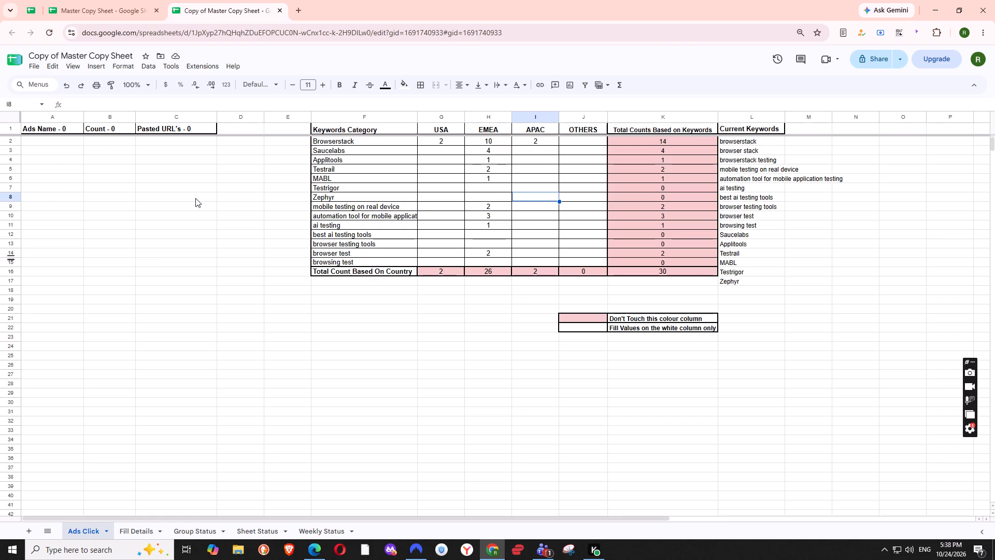
pyautogui.click(135, 531)
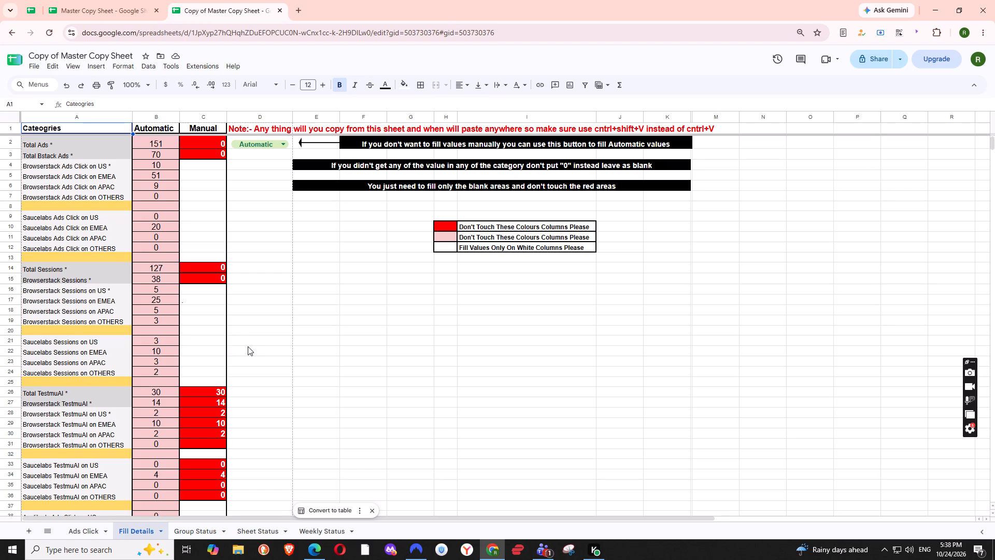
pyautogui.click(164, 165)
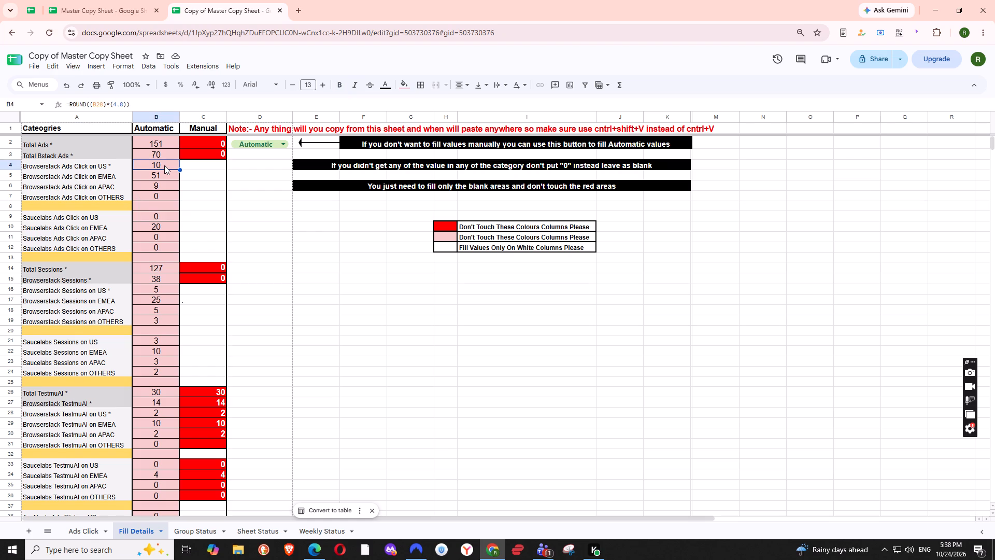
pyautogui.click(376, 310)
pyautogui.click(192, 527)
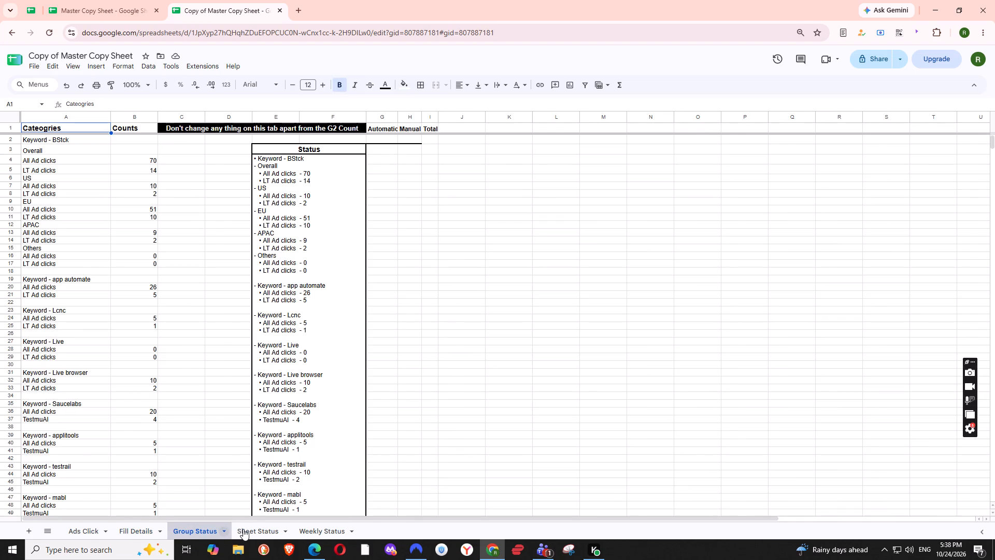
pyautogui.click(243, 529)
pyautogui.click(136, 528)
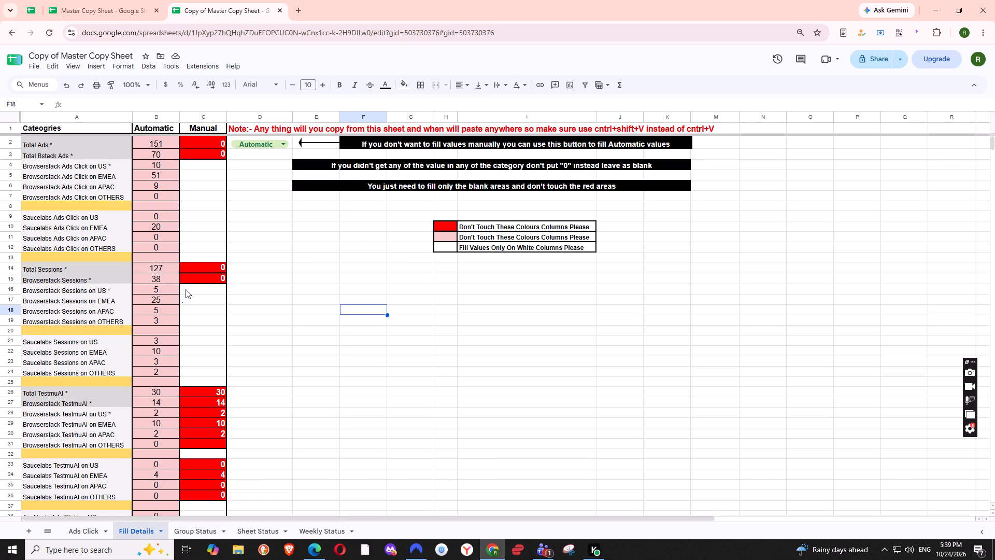
# In the Ads Clicked Tracker sheet, enter 30 for testmuai.com under 24-Oct-26.
pyautogui.click(109, 5)
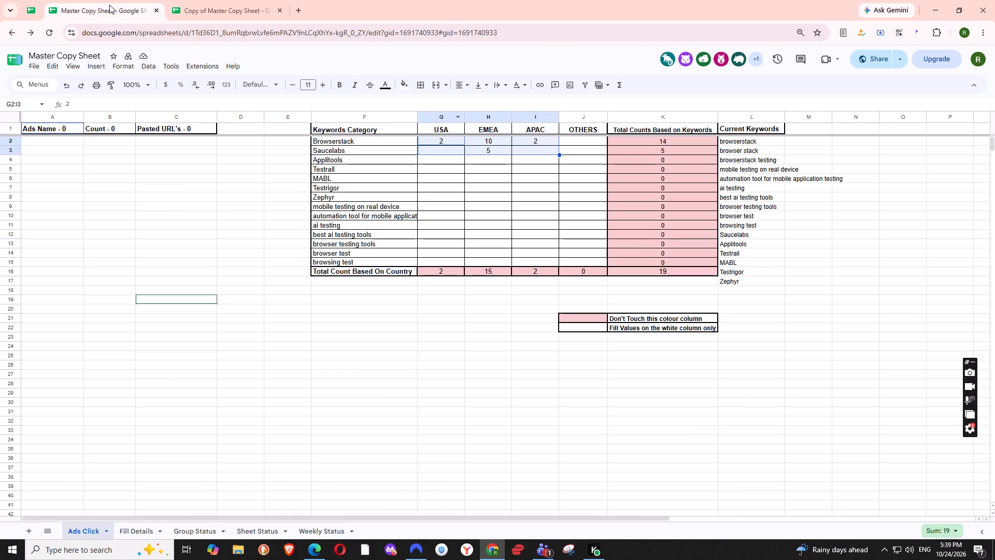
pyautogui.click(32, 10)
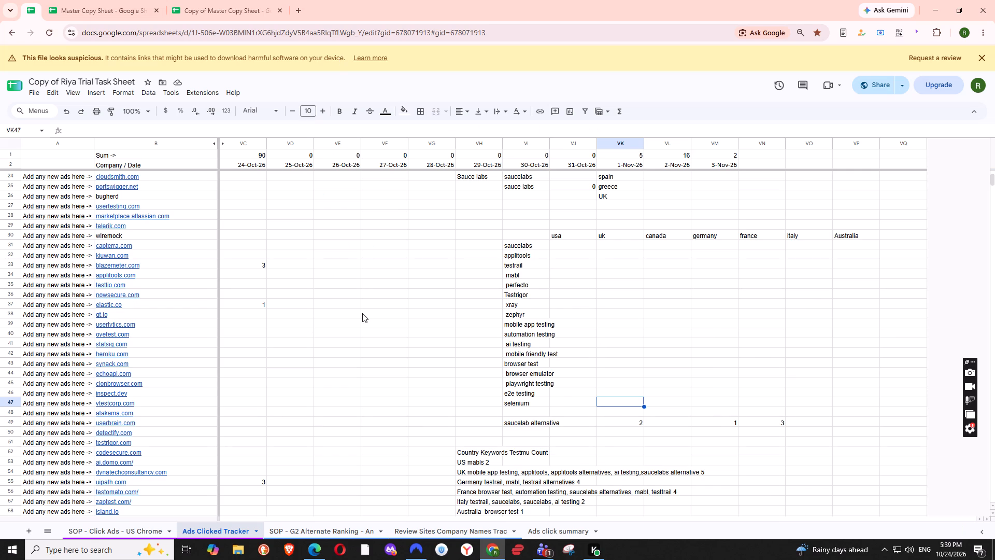
pyautogui.click(362, 313)
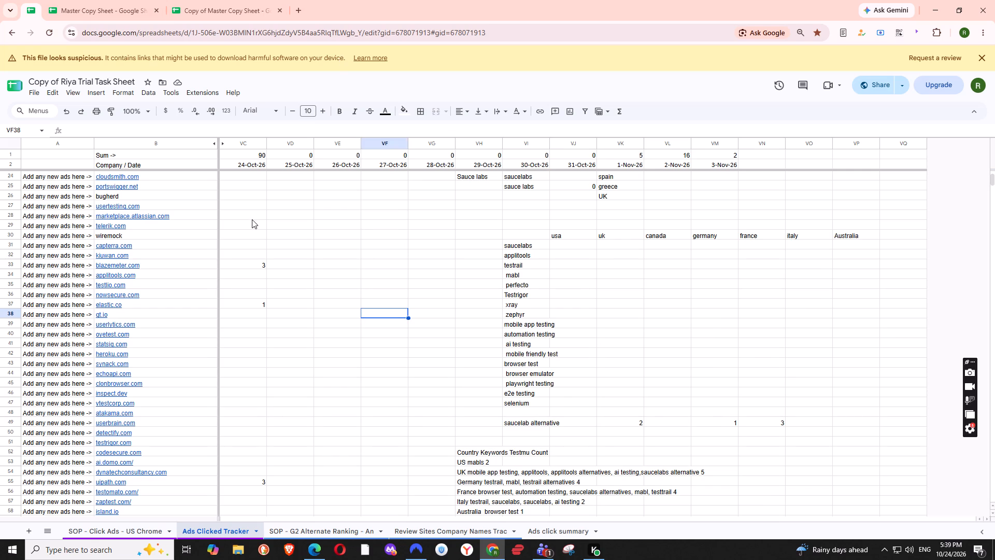
pyautogui.click(250, 215)
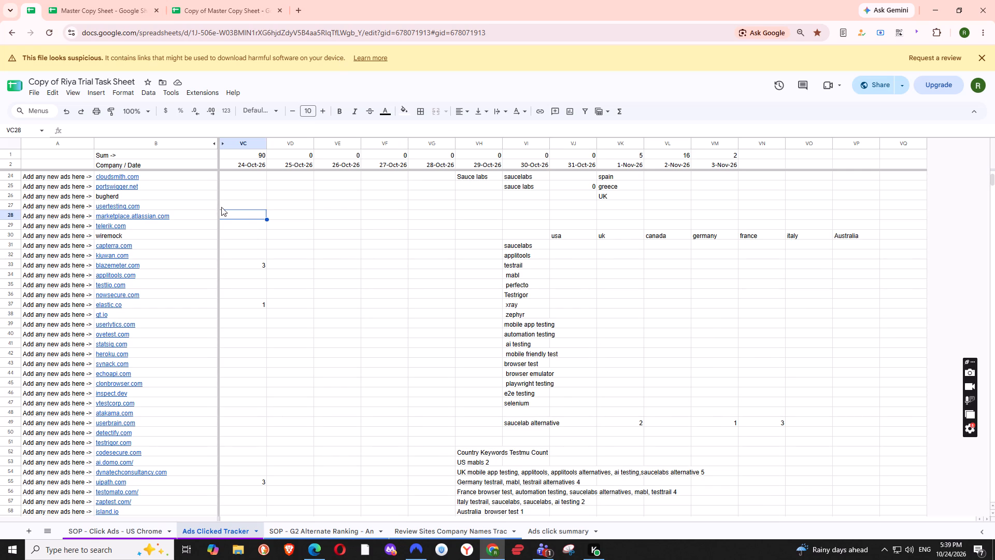
pyautogui.scroll(4, 353, 268)
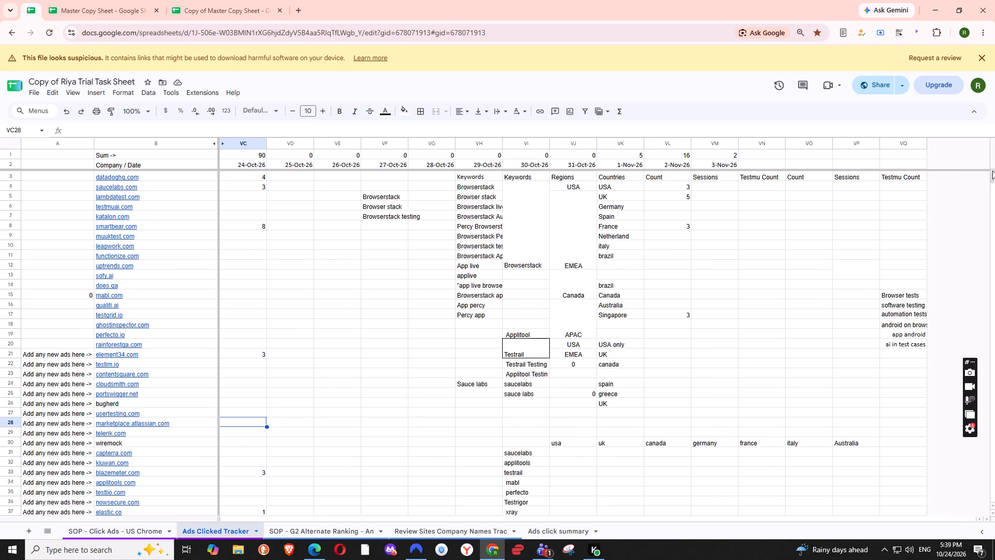
pyautogui.moveTo(992, 171); pyautogui.dragTo(994, 125)
pyautogui.click(252, 207)
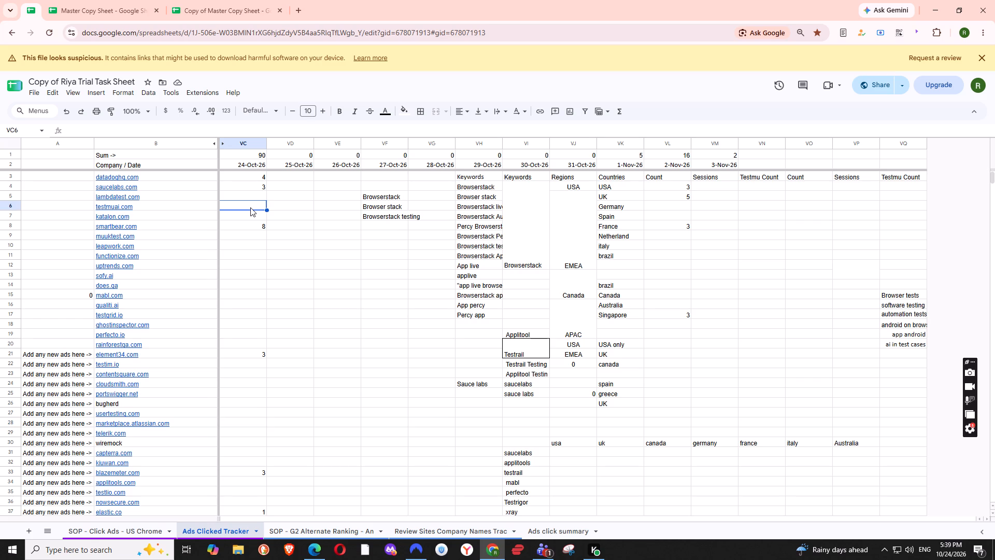
pyautogui.write('30')
pyautogui.press('Return')
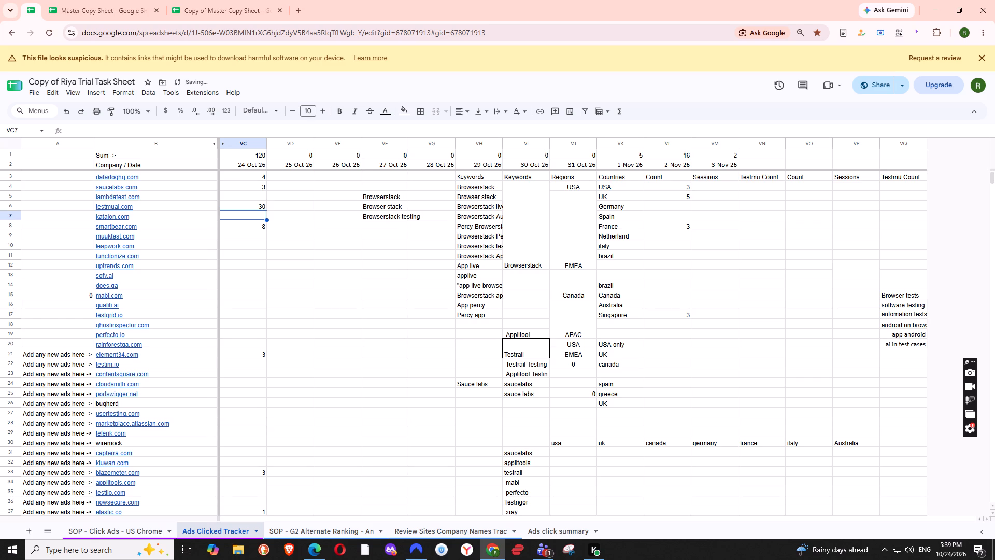
# Return to the Fill Details sheet of Copy of Master Copy Sheet.
pyautogui.click(226, 11)
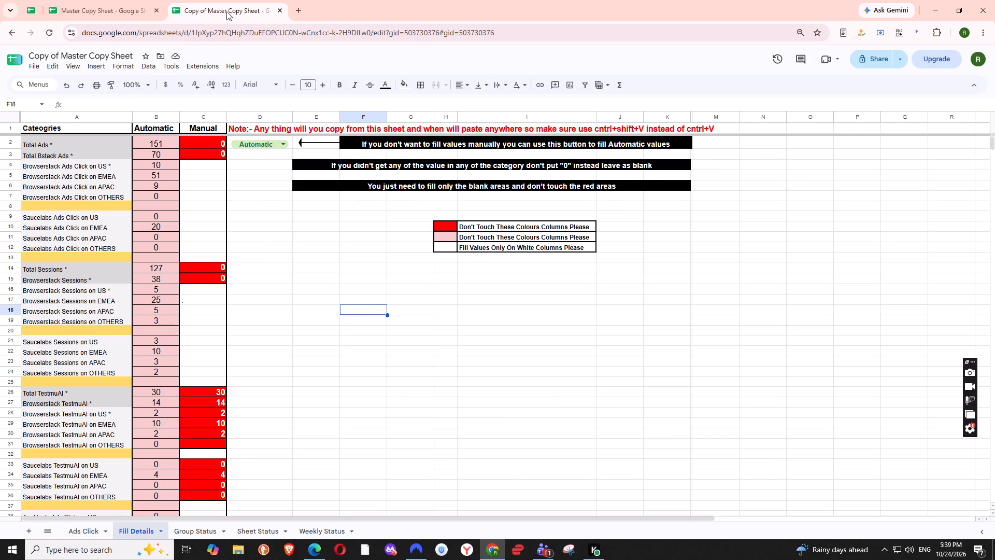
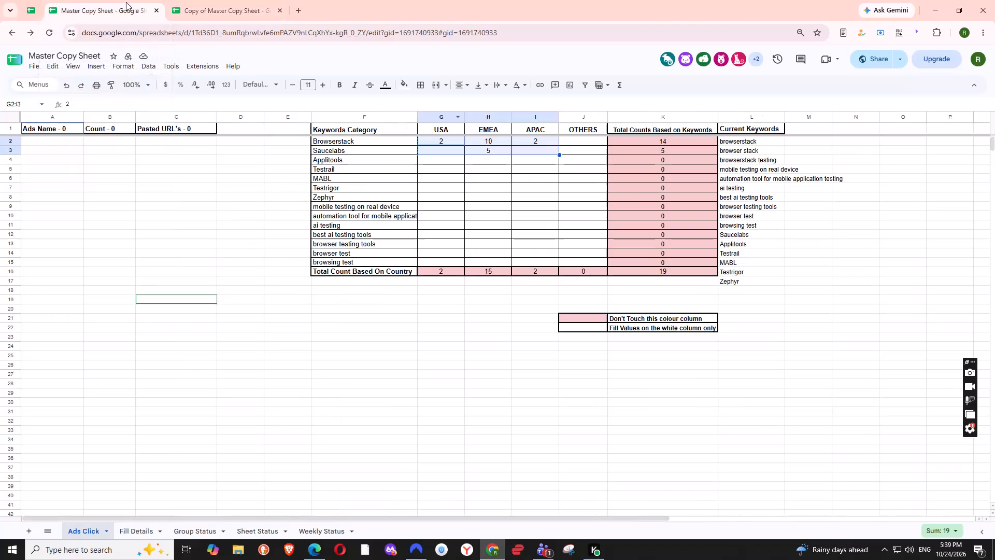
# Return to the Ads Clicked Tracker sheet to view the 24-Oct-26 entries.
pyautogui.click(27, 10)
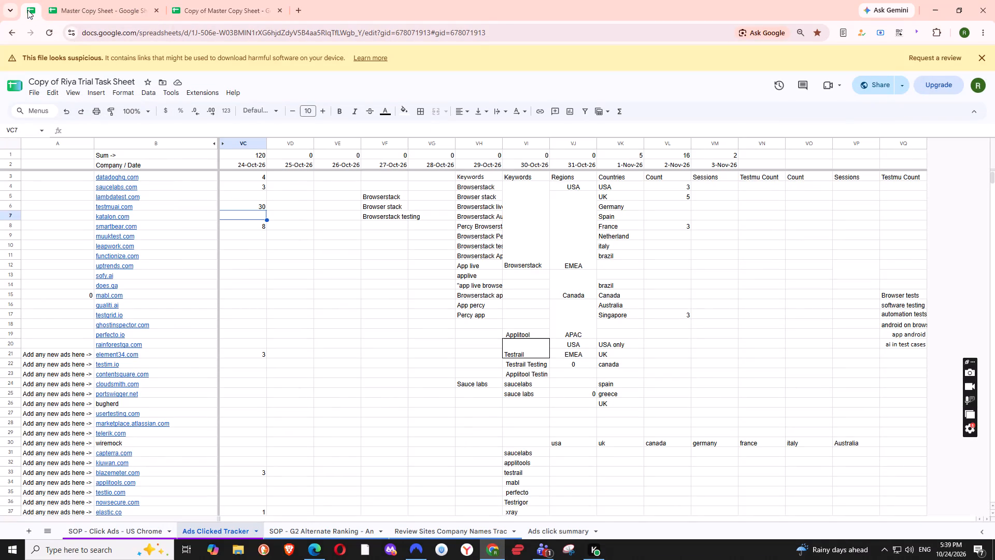
pyautogui.click(429, 423)
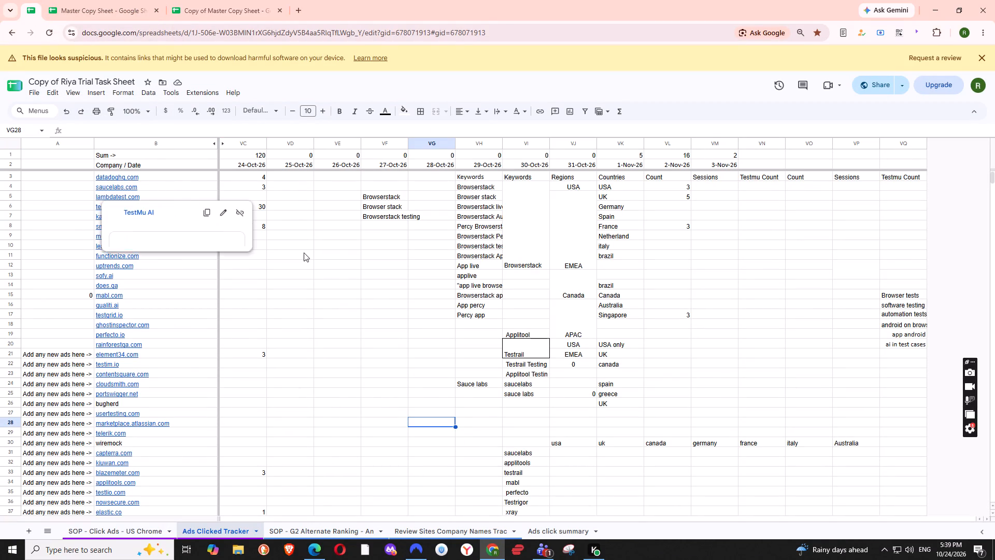
pyautogui.click(334, 268)
# Switch to NordVPN and connect to the recent United States location in Dallas.
pyautogui.click(420, 554)
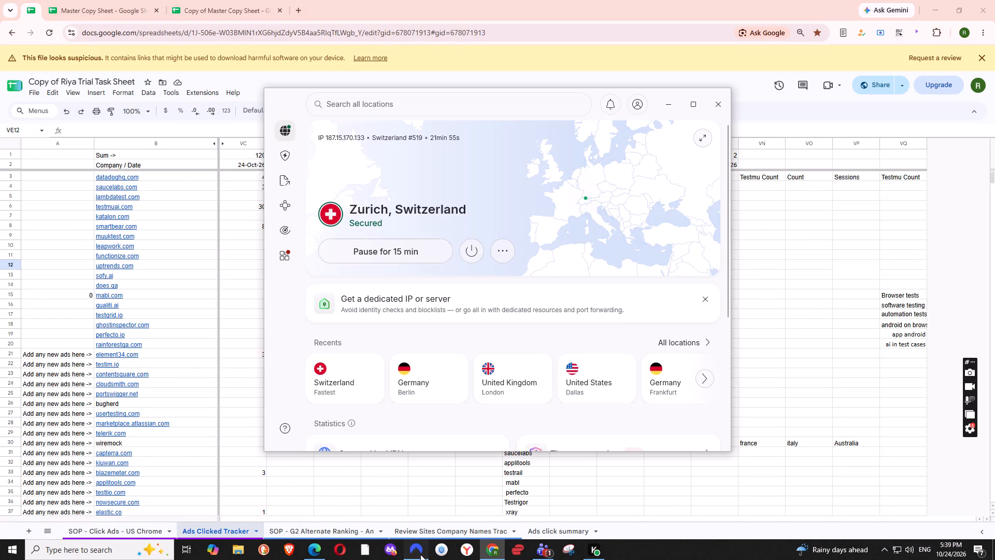
pyautogui.click(578, 371)
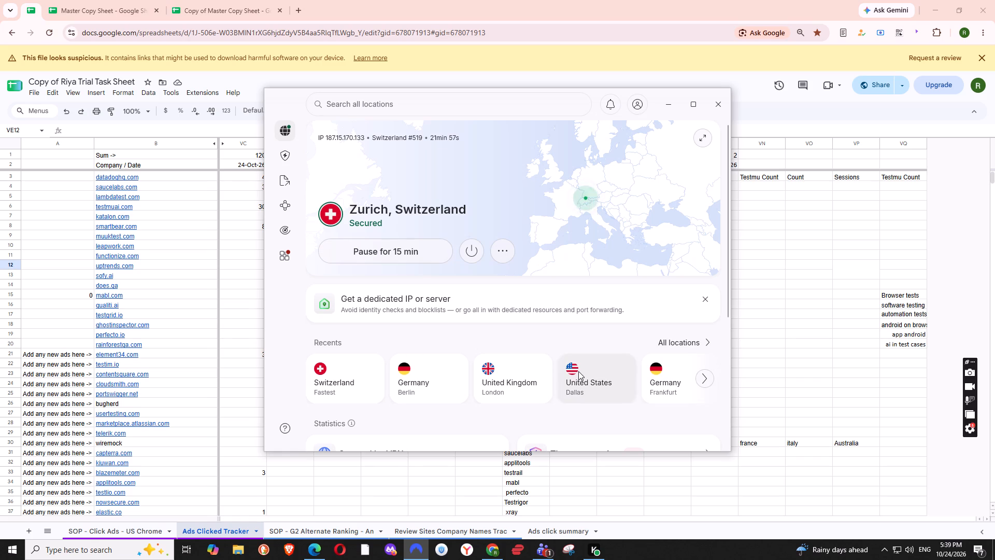
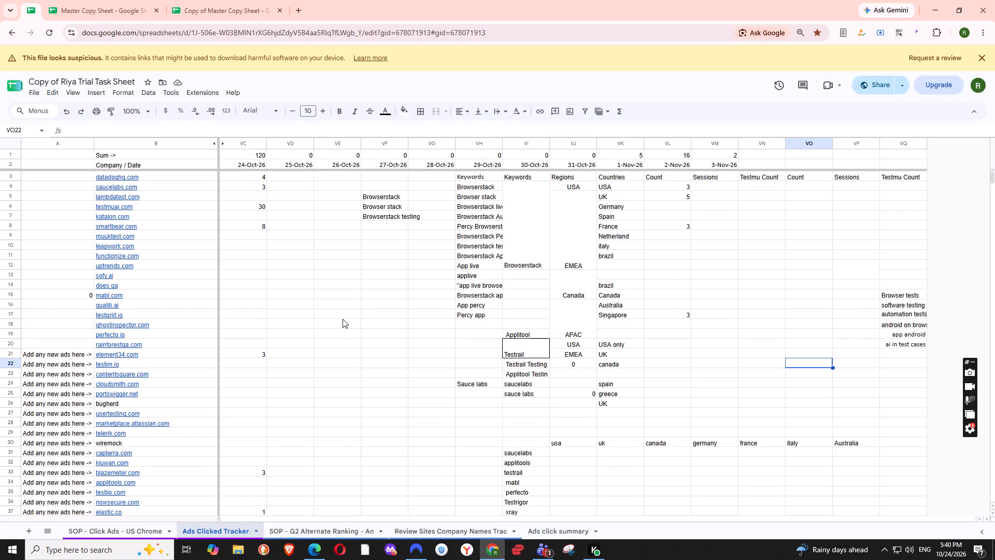
# Switch to the Fill Details sheet of Copy of Master Copy Sheet.
pyautogui.click(343, 319)
pyautogui.click(228, 12)
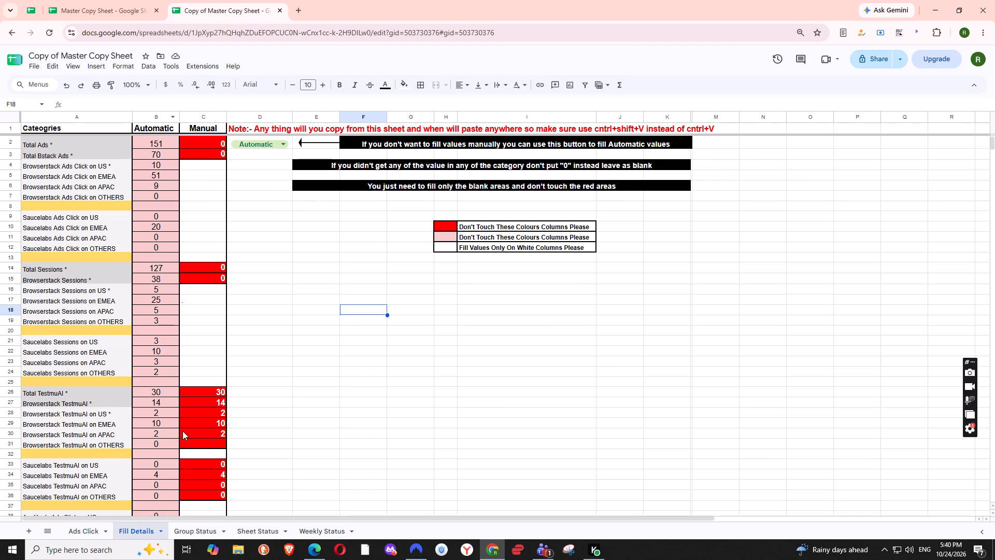
pyautogui.click(139, 533)
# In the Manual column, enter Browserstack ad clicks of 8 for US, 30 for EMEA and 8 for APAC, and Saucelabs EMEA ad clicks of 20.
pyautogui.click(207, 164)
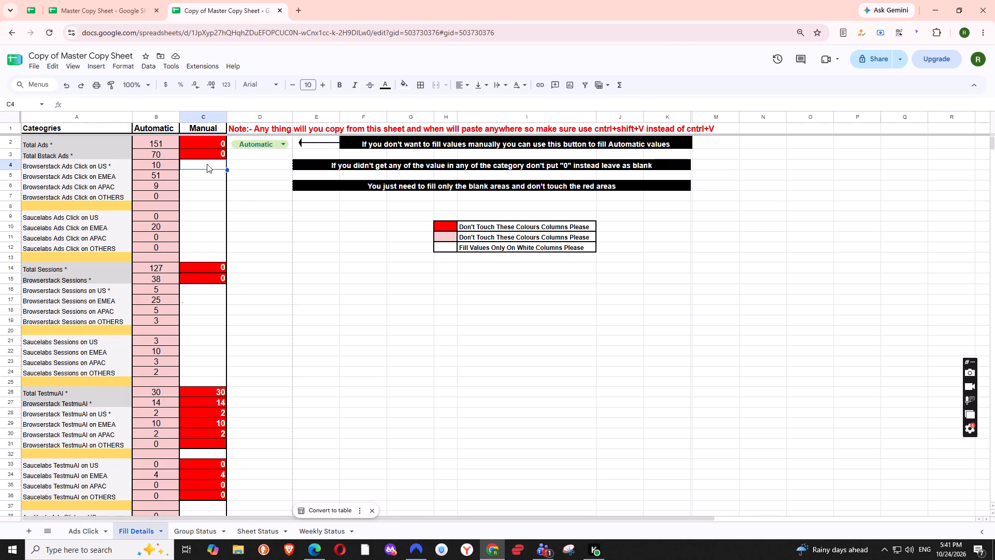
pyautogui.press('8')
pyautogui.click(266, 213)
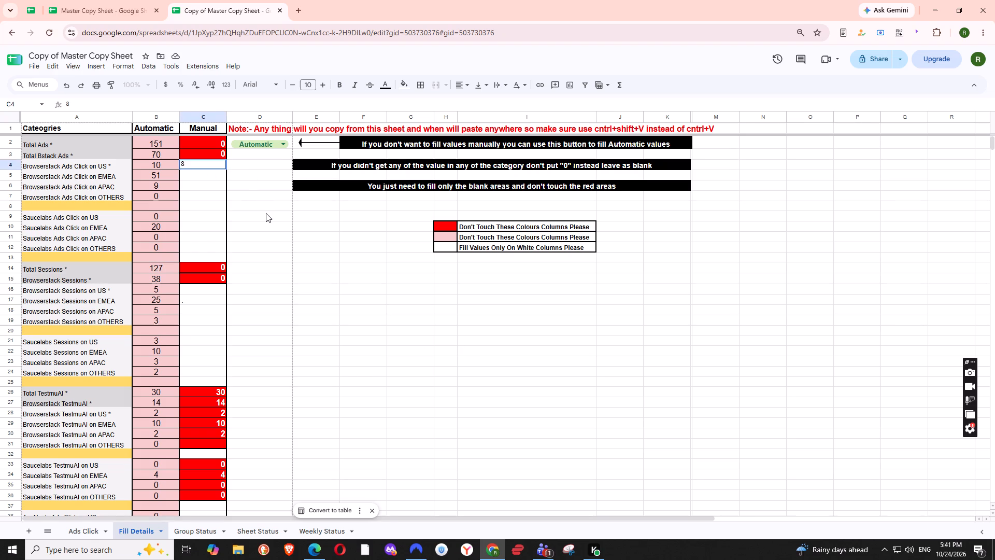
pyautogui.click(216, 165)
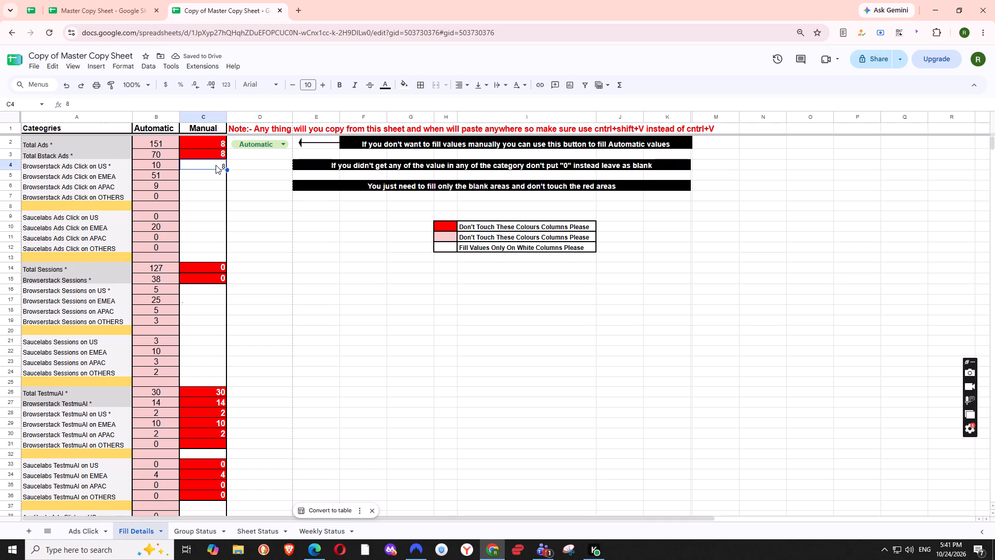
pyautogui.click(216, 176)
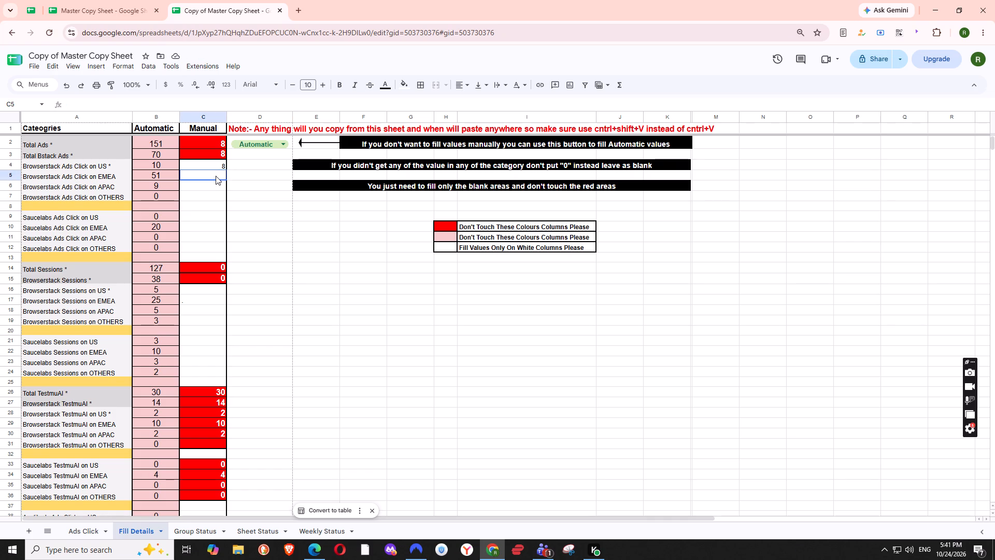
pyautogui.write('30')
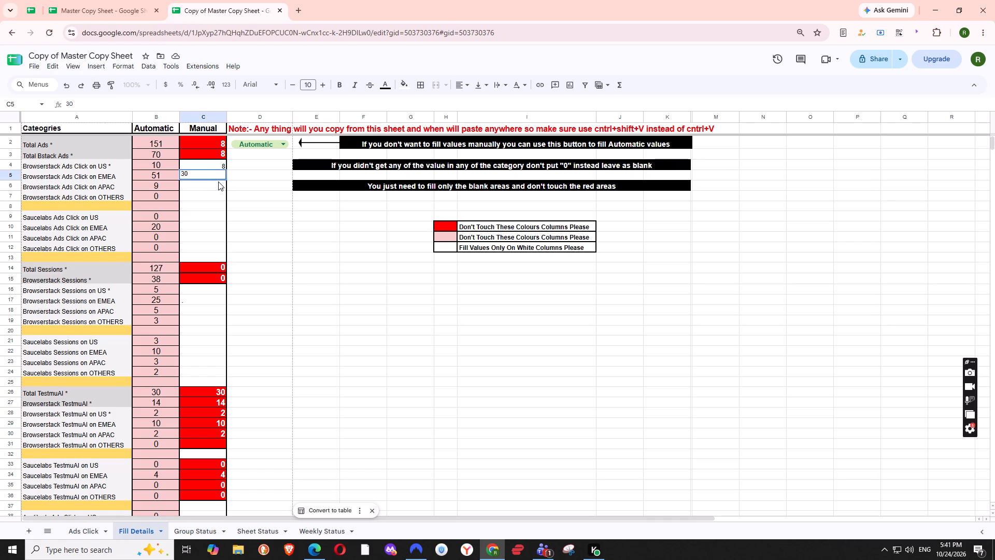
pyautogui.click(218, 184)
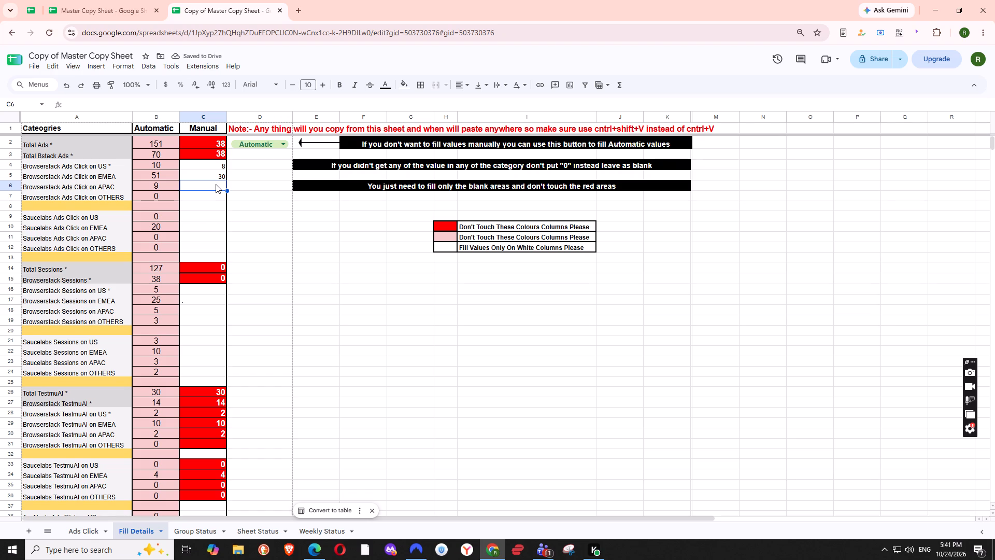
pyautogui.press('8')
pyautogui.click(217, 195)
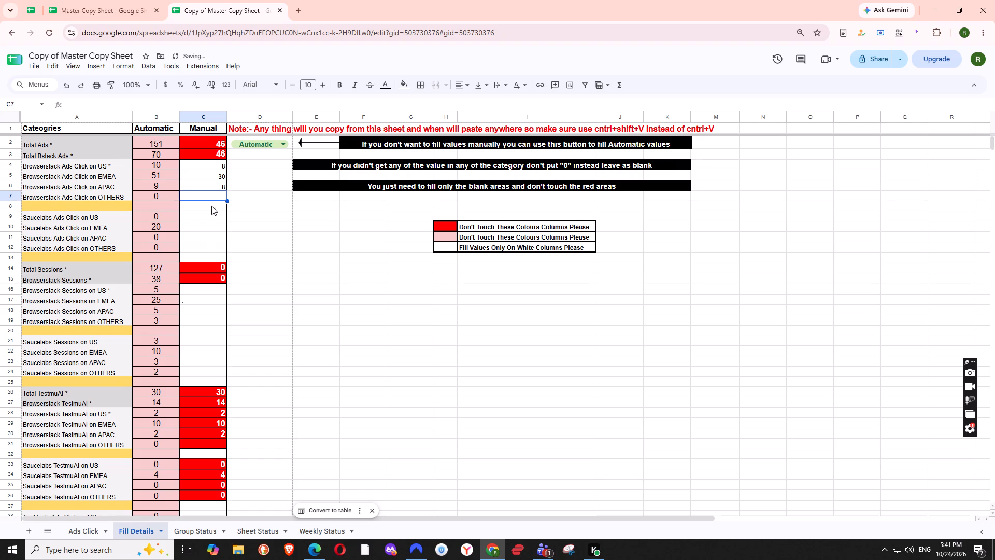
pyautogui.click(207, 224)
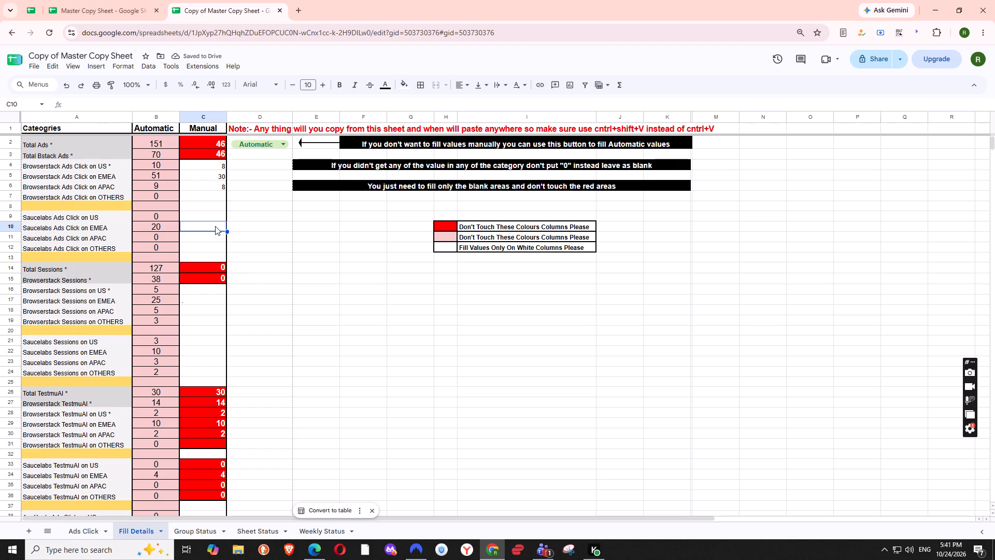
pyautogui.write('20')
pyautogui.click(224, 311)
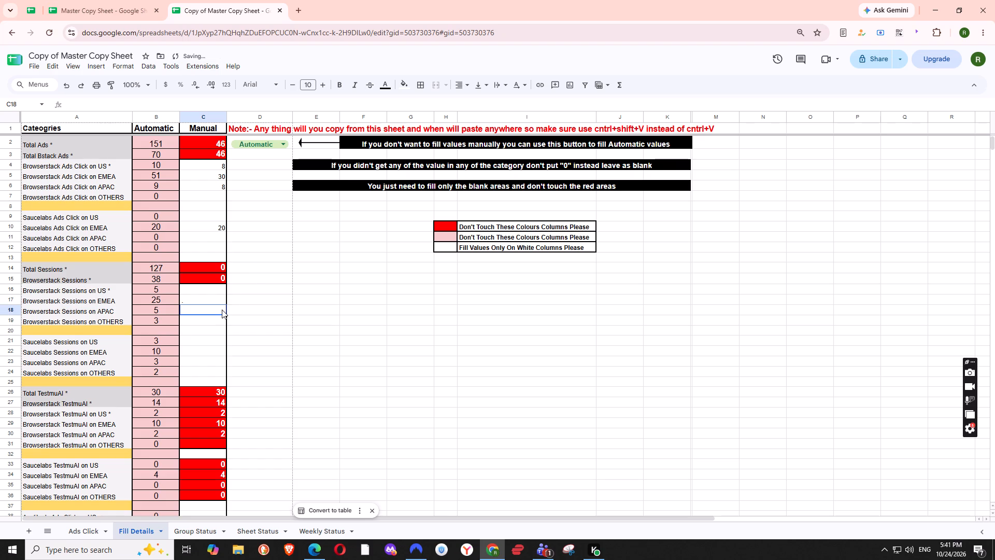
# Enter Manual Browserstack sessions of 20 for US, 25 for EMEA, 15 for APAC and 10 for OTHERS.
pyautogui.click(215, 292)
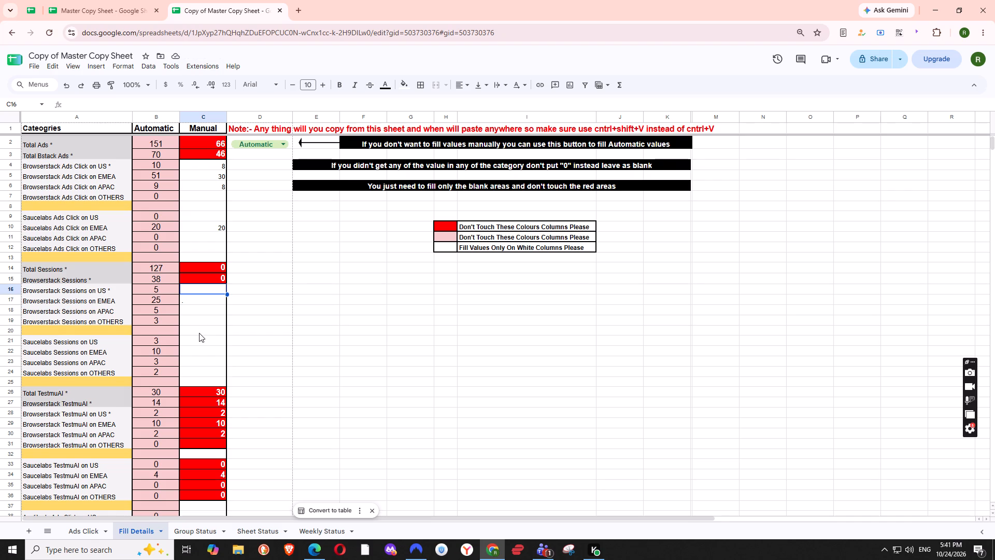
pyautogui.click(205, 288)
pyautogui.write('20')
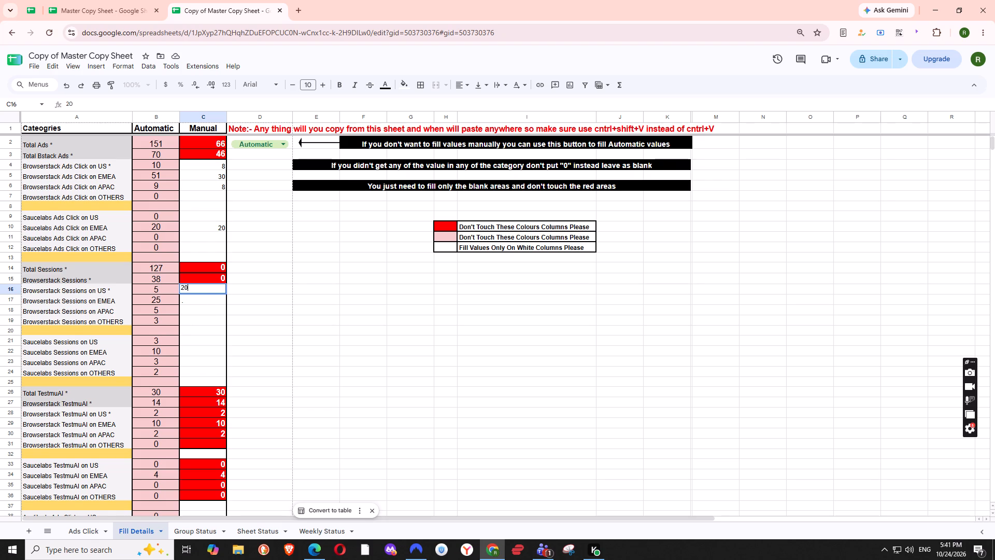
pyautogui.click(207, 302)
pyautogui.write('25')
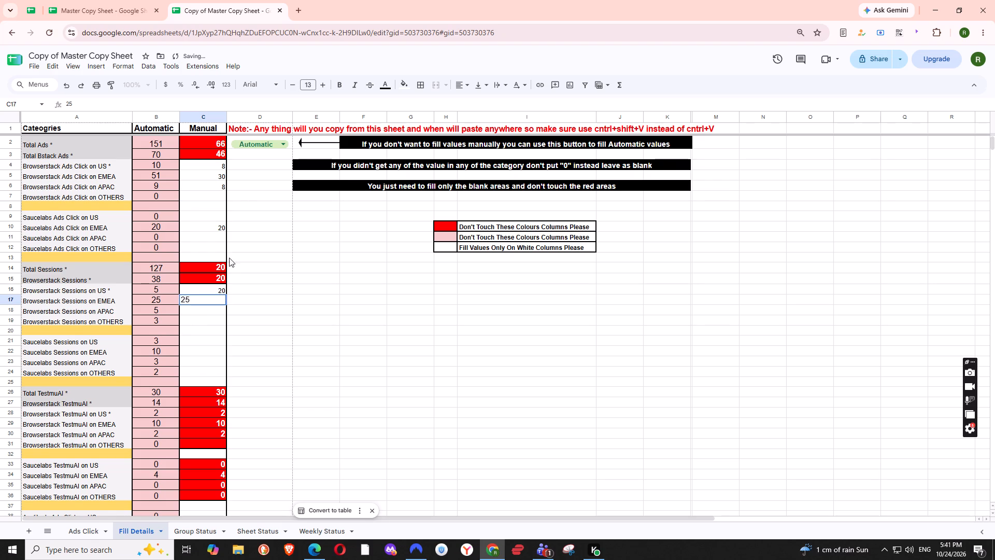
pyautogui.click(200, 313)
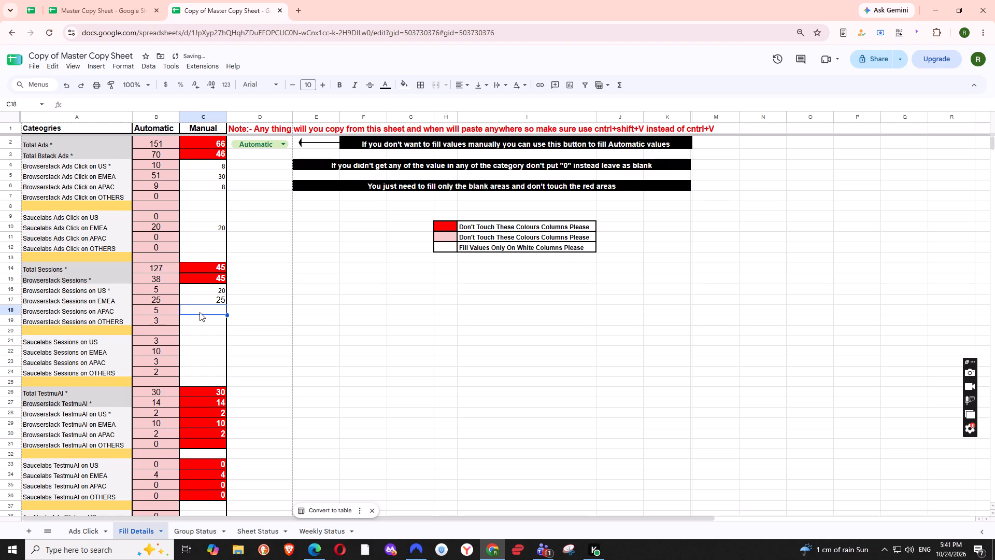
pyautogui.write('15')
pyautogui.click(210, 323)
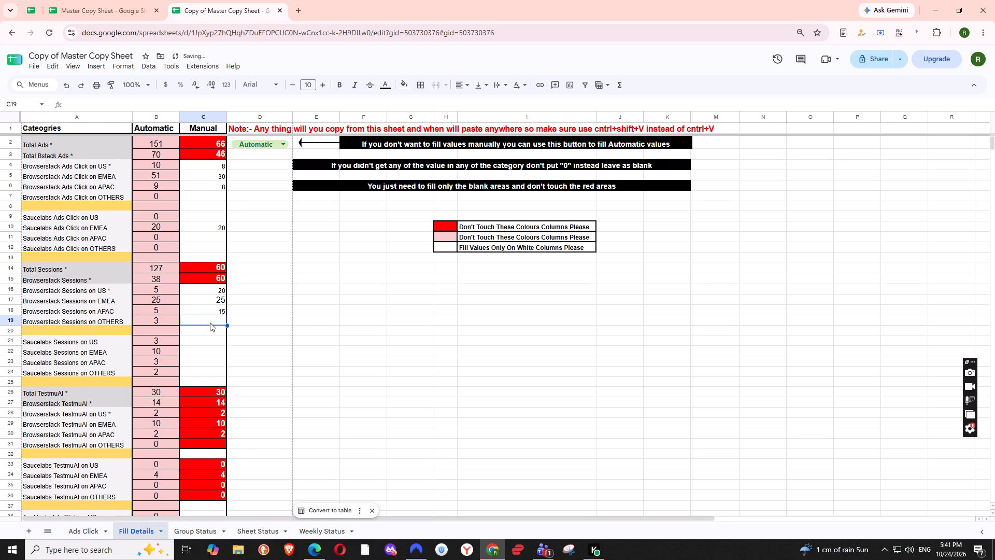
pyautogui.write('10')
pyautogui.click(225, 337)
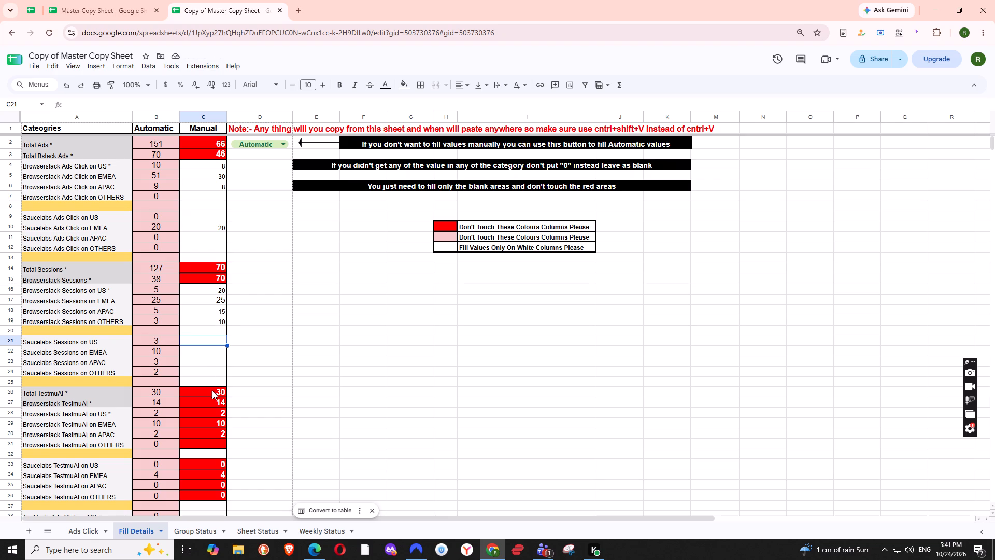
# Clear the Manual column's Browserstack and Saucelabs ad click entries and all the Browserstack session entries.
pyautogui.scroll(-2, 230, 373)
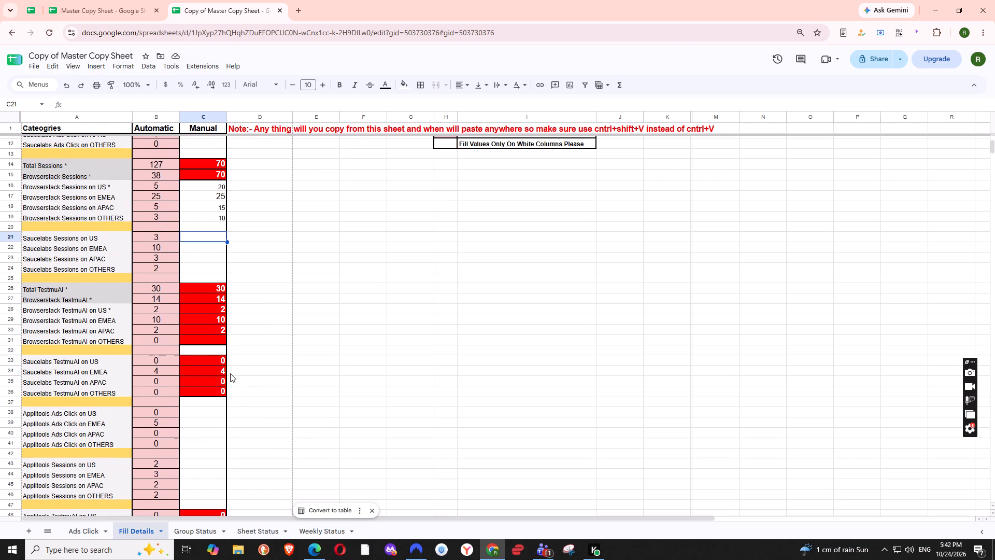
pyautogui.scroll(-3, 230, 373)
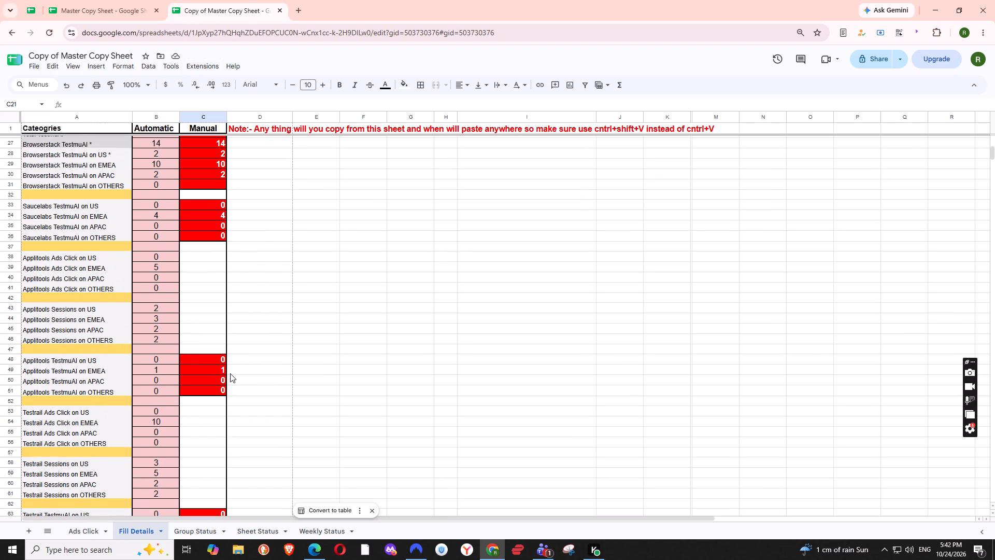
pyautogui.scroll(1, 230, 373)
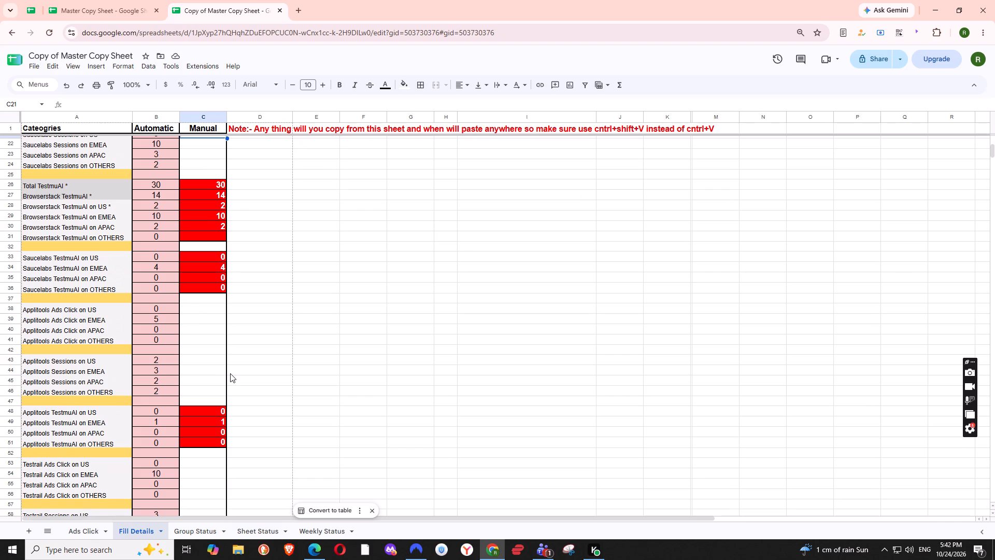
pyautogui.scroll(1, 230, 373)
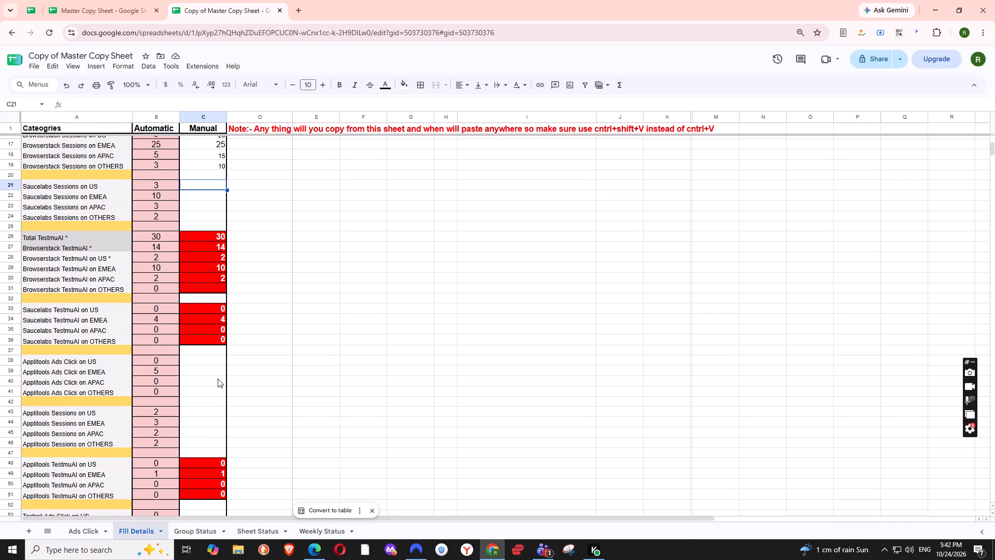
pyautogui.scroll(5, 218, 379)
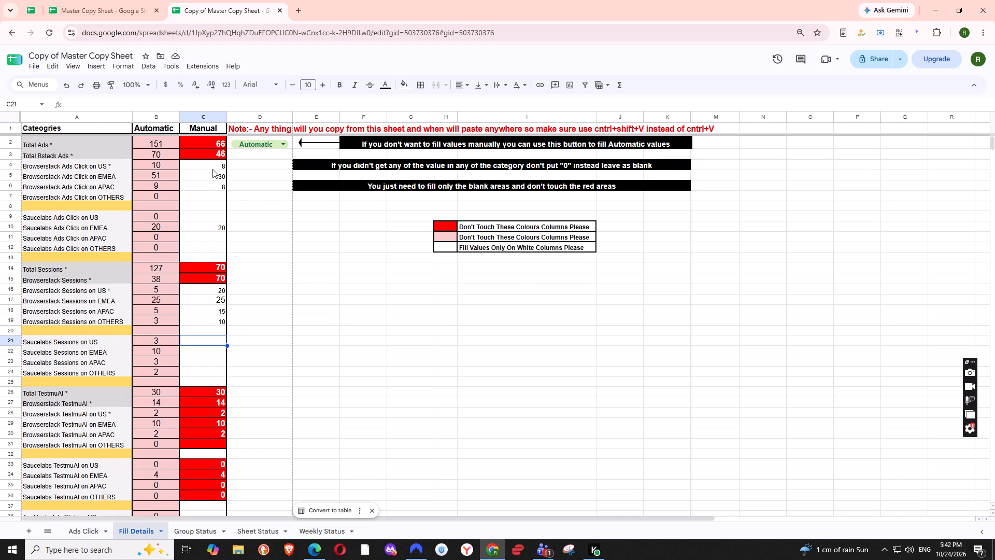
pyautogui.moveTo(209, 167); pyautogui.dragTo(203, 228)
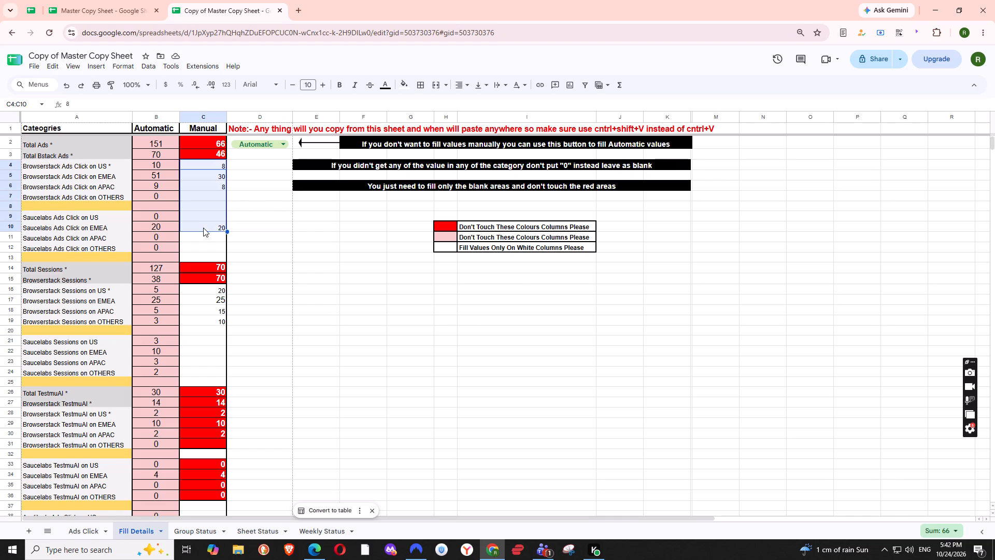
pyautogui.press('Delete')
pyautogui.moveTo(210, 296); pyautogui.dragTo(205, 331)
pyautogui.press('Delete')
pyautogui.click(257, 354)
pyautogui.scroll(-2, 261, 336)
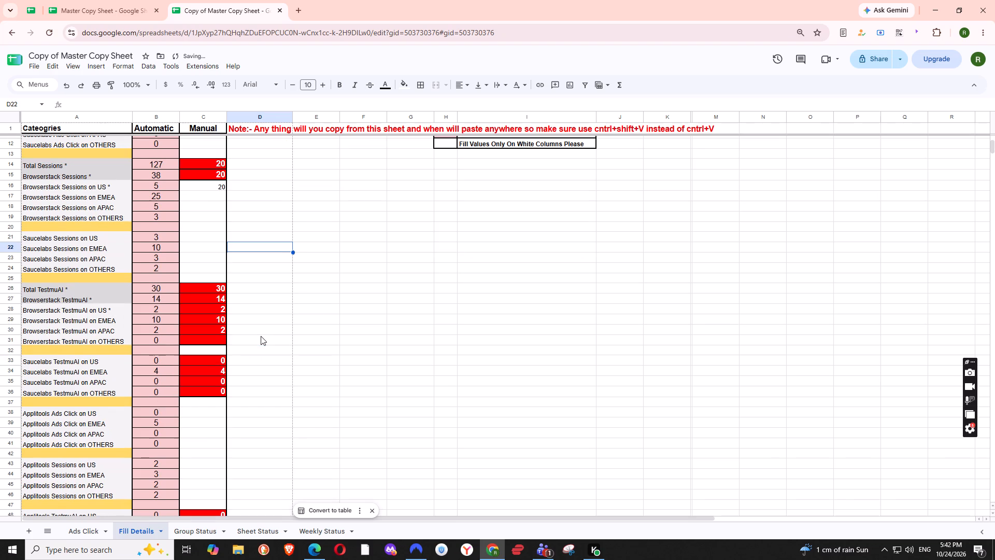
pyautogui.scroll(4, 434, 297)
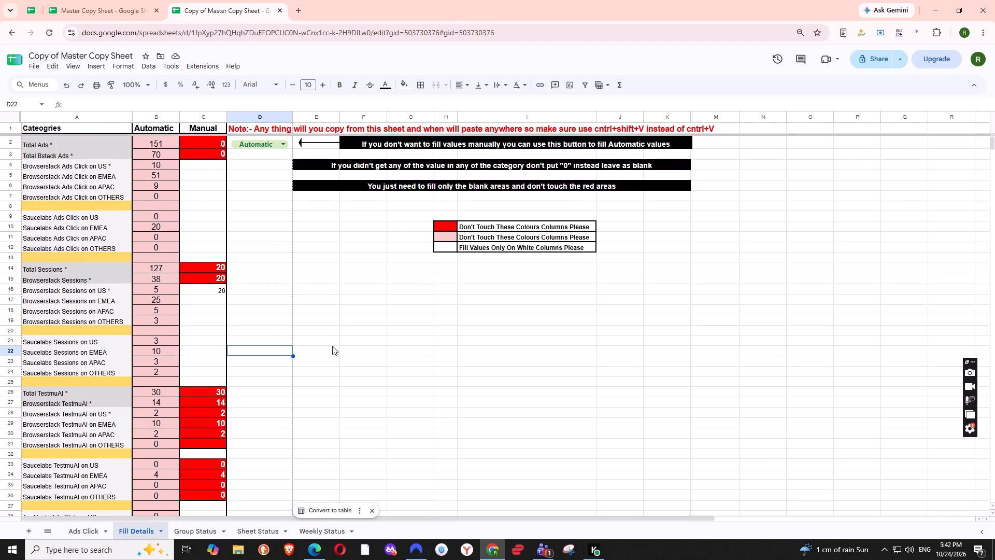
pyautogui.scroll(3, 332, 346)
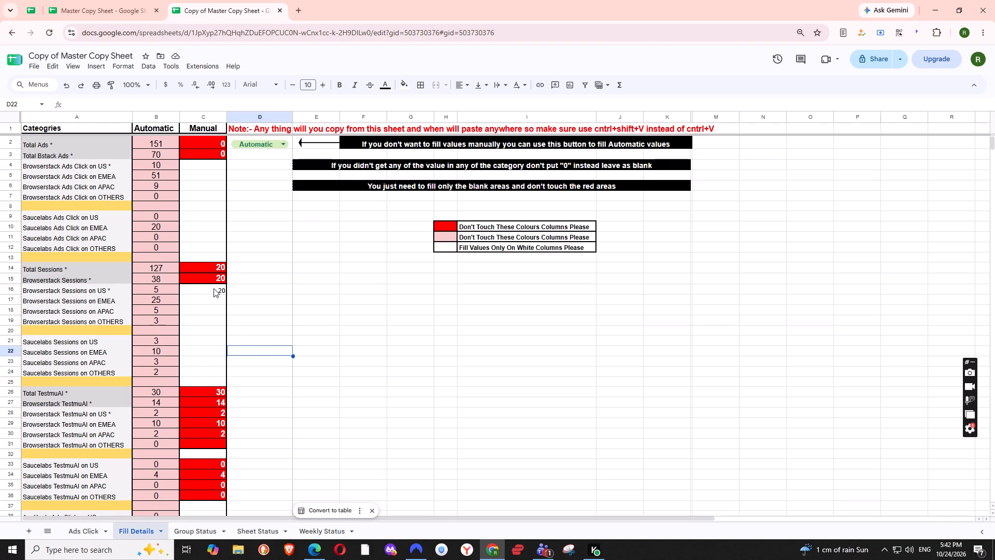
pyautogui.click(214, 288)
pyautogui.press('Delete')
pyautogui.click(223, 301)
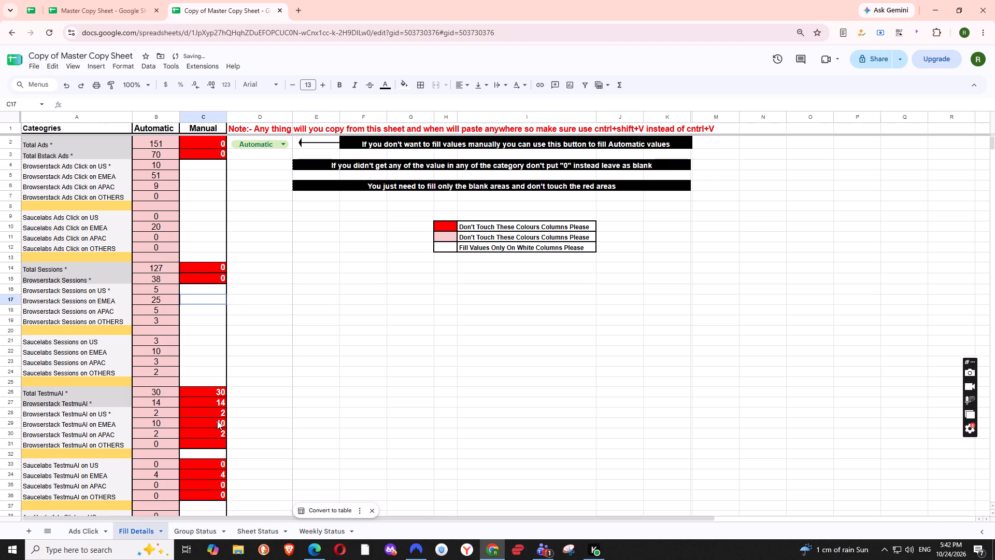
# Look through the keyword categories of the Fill Details sheet from the TestmuAI rows down to the Live rows.
pyautogui.scroll(-7, 294, 365)
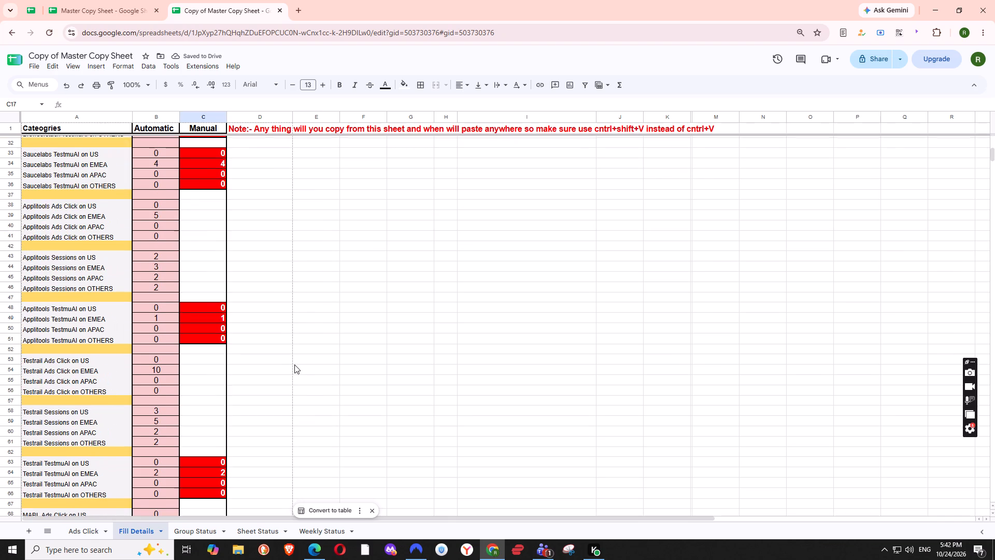
pyautogui.scroll(5, 294, 365)
pyautogui.scroll(-19, 294, 365)
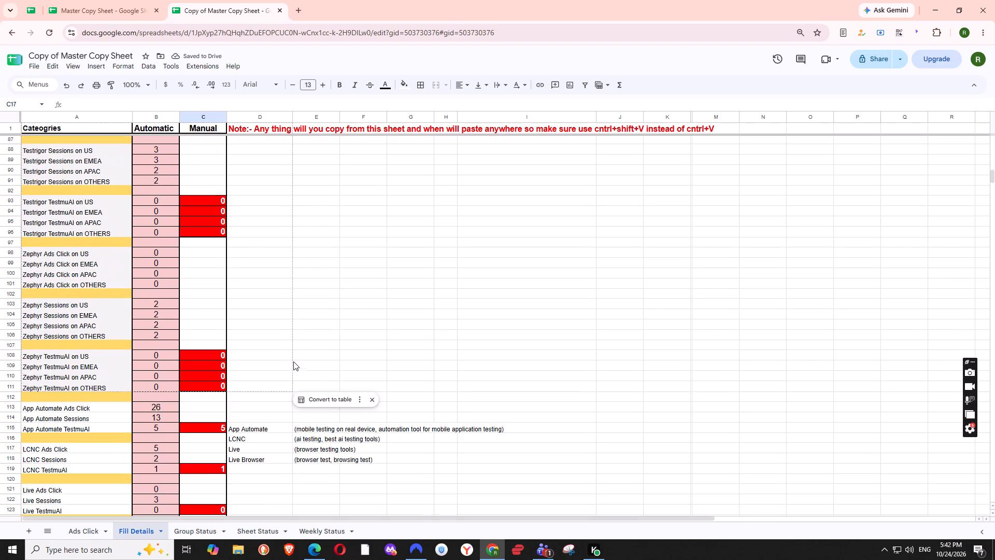
pyautogui.scroll(-2, 293, 361)
pyautogui.scroll(20, 292, 361)
pyautogui.scroll(8, 292, 361)
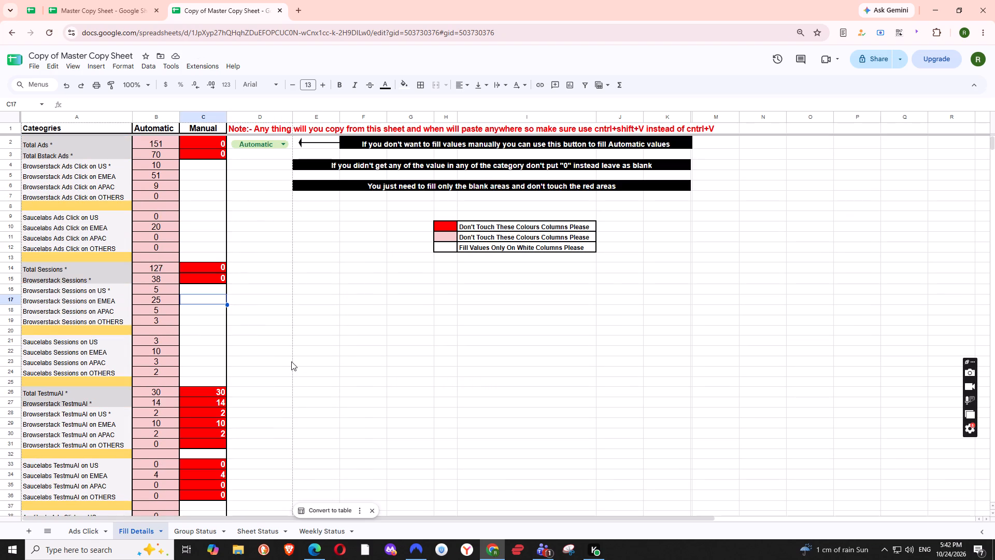
pyautogui.scroll(4, 291, 361)
pyautogui.click(146, 529)
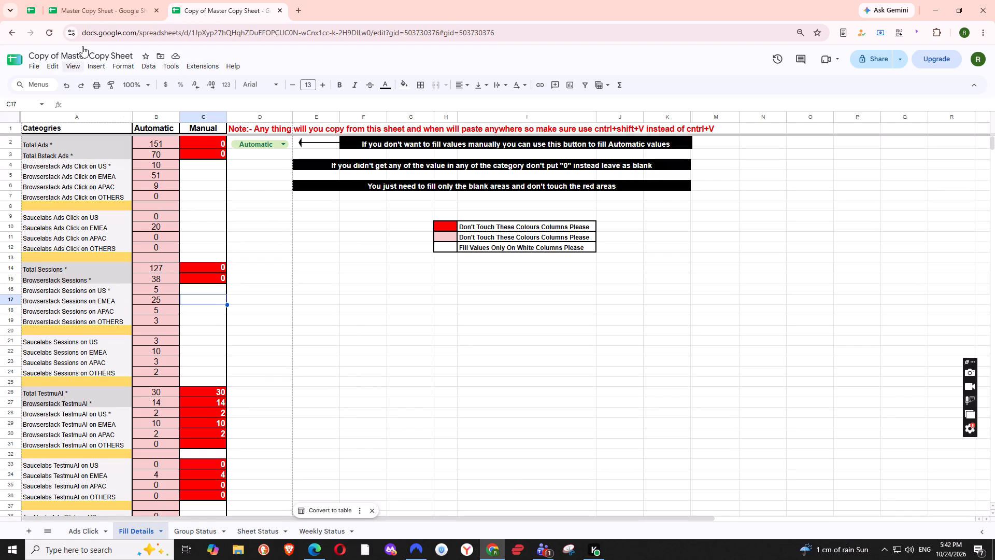
# View the Ads Click keyword counts in Master Copy Sheet, and return to Fill Details in Copy of Master Copy Sheet.
pyautogui.click(103, 0)
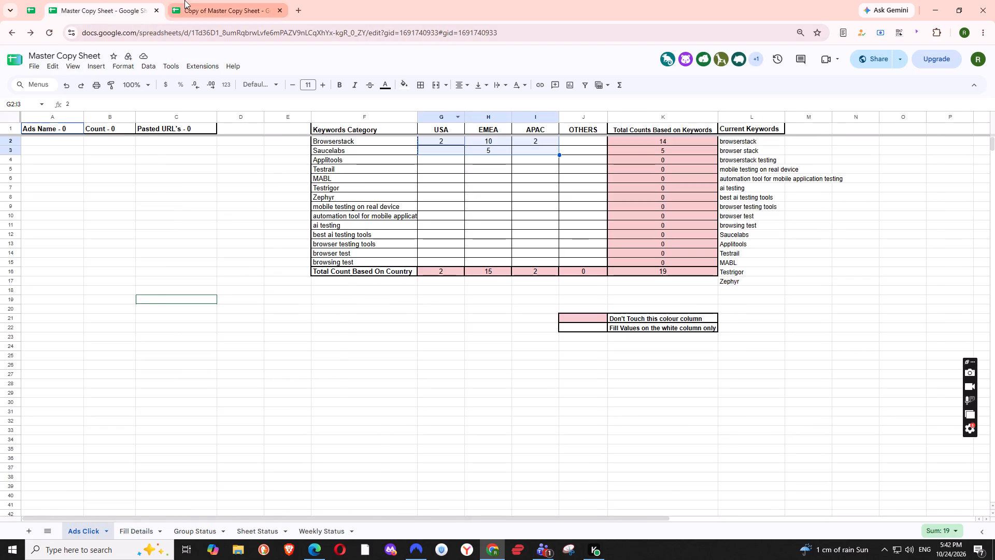
pyautogui.click(187, 1)
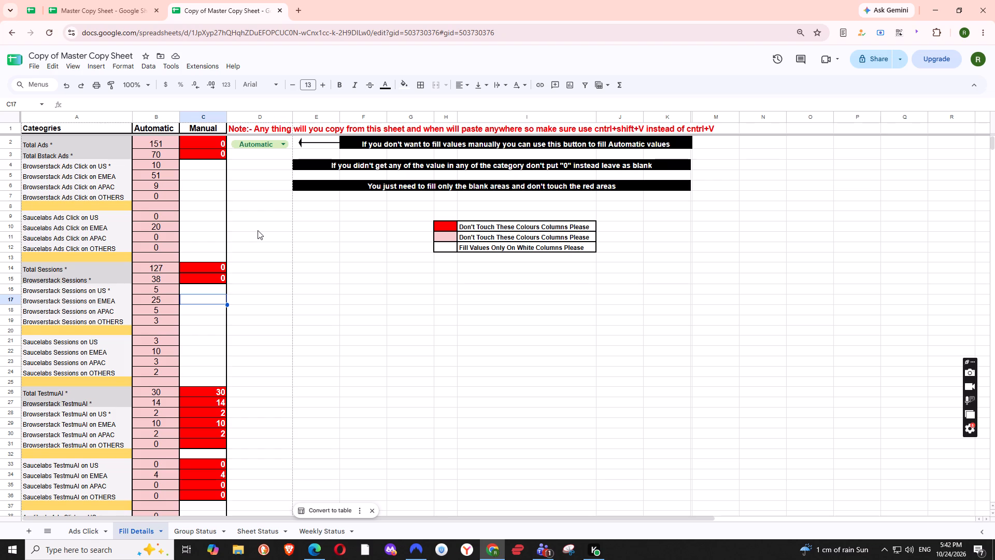
# View the Ads Click counts in Master Copy Sheet, and switch to the Ads Clicked Tracker in the trial task sheet copy.
pyautogui.click(94, 3)
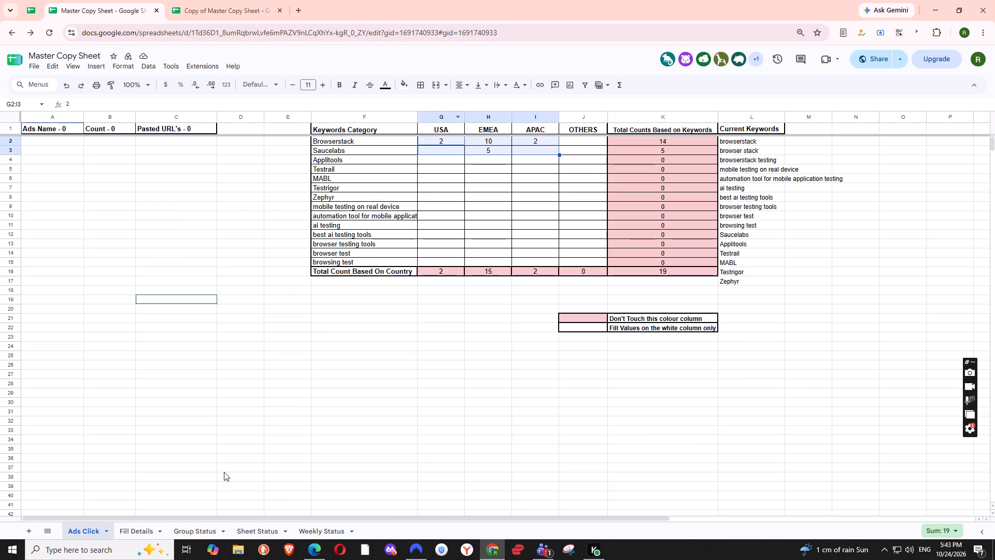
pyautogui.click(208, 502)
pyautogui.click(30, 10)
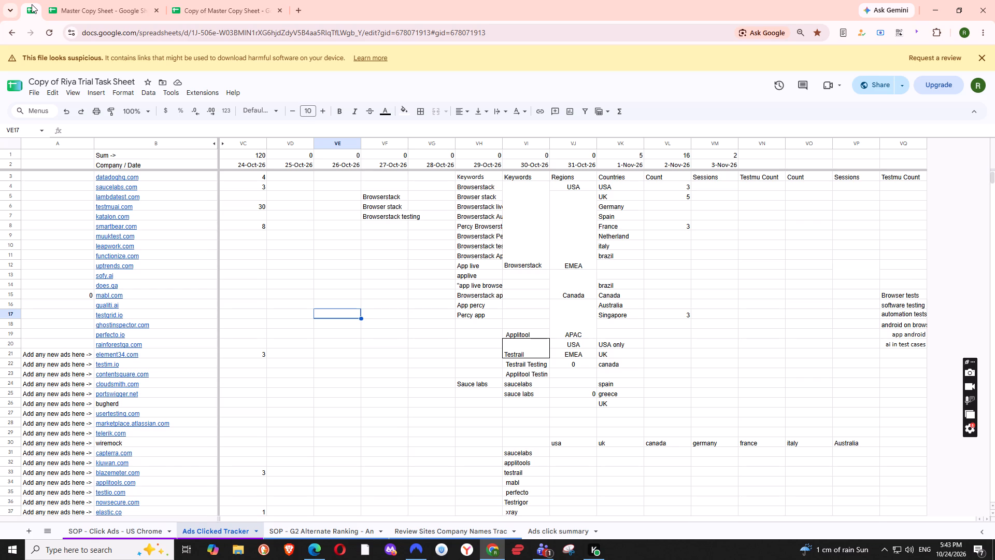
# In NordVPN, switch the connection through the recent locations Frankfurt (Germany), London (United Kingdom) and Berlin (Germany), in that order.
pyautogui.click(409, 543)
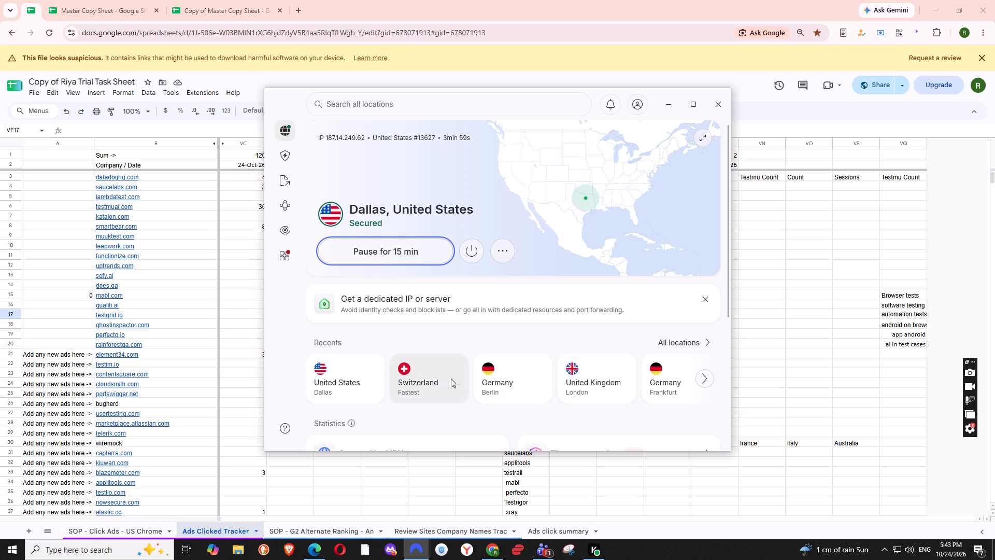
pyautogui.click(669, 379)
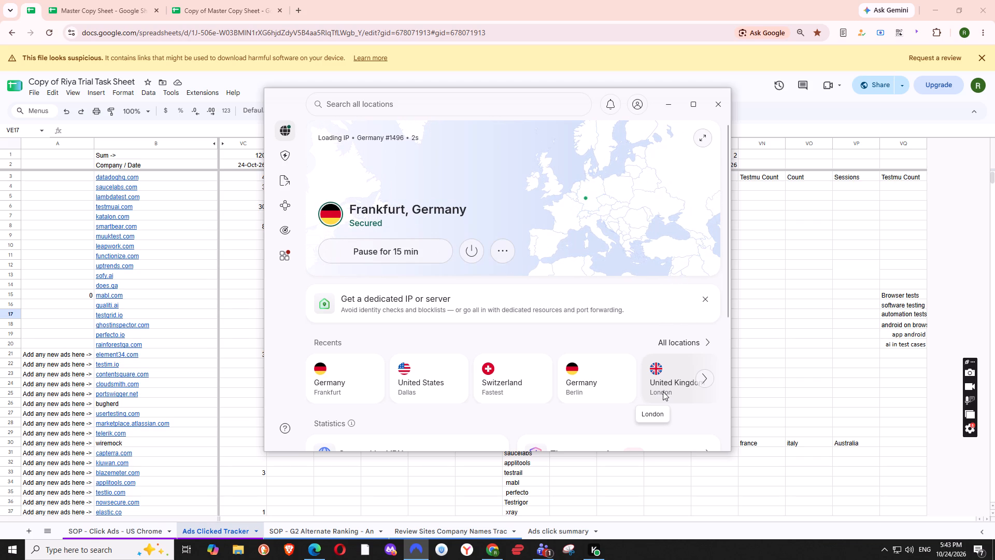
pyautogui.click(663, 383)
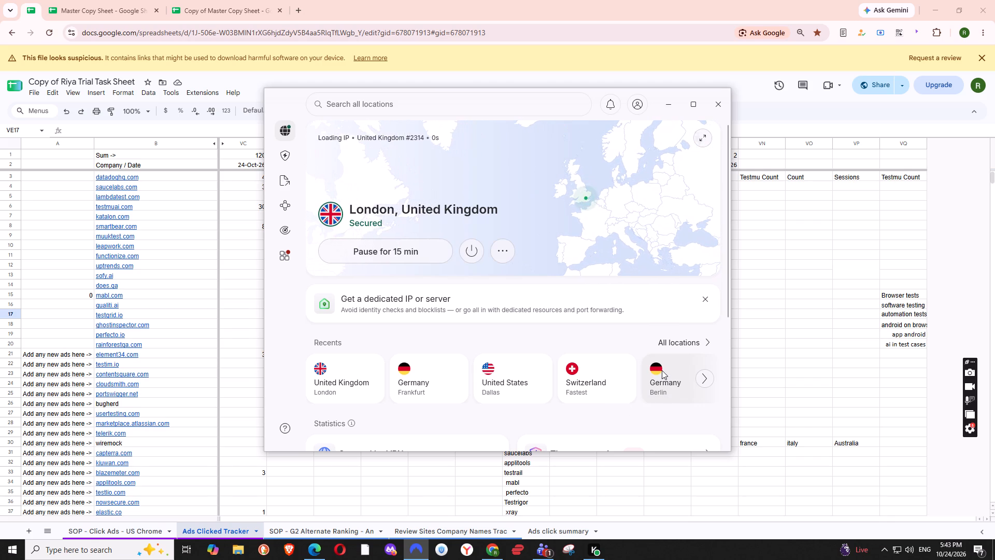
pyautogui.click(659, 376)
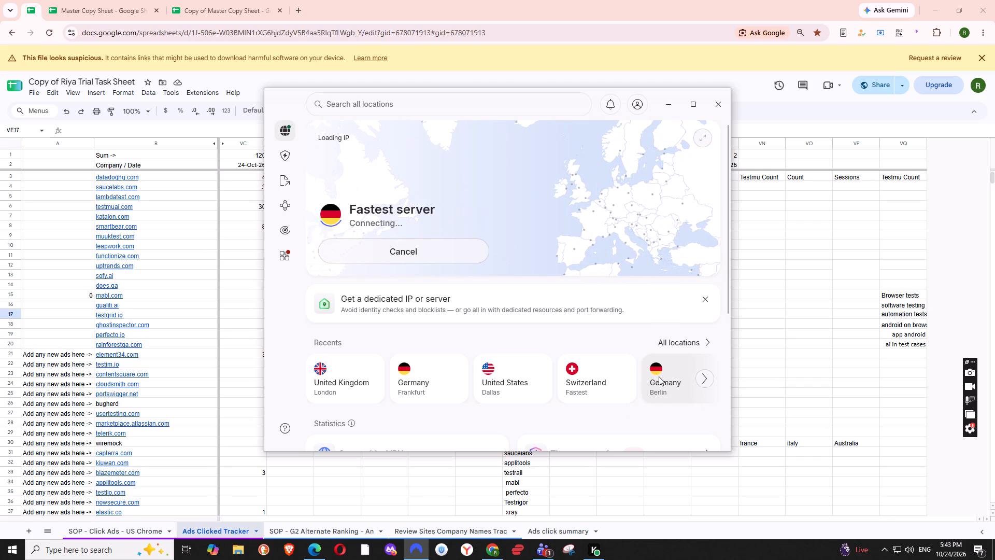